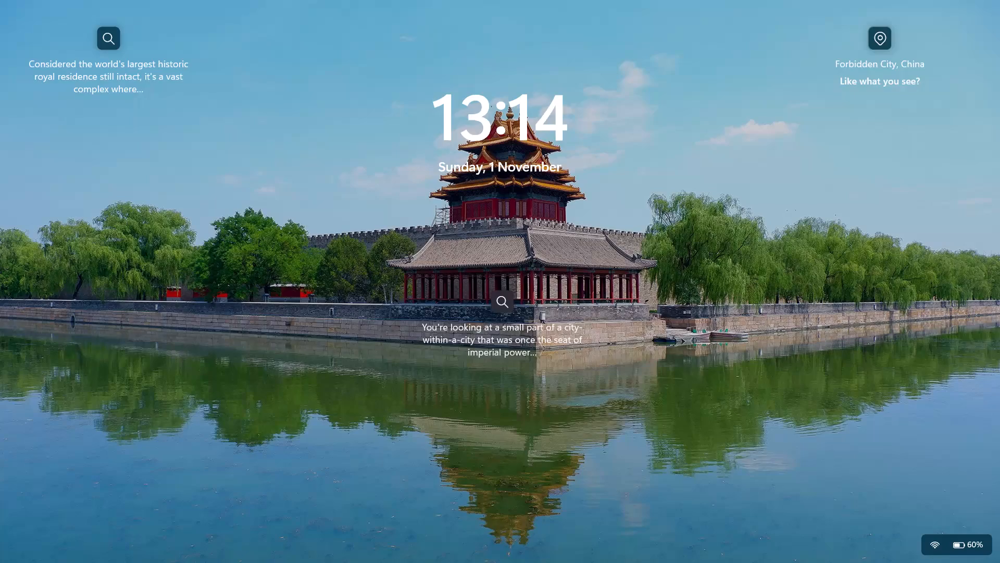
Dismiss the lock screen to reach the desktop.
{"action": "key", "text": "space"}
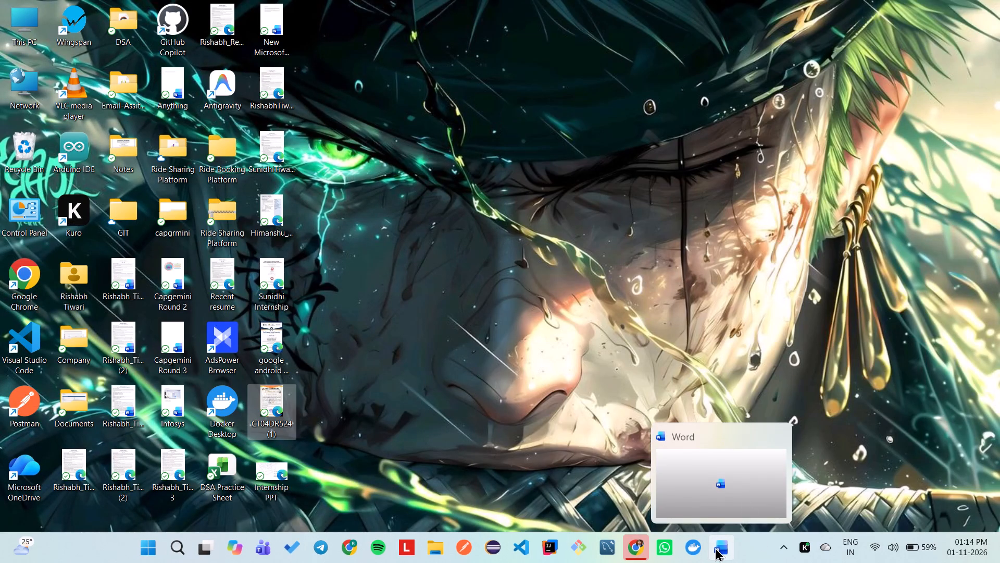
Close the Word window that is already open.
{"action": "left_click", "coordinate": [782, 434]}
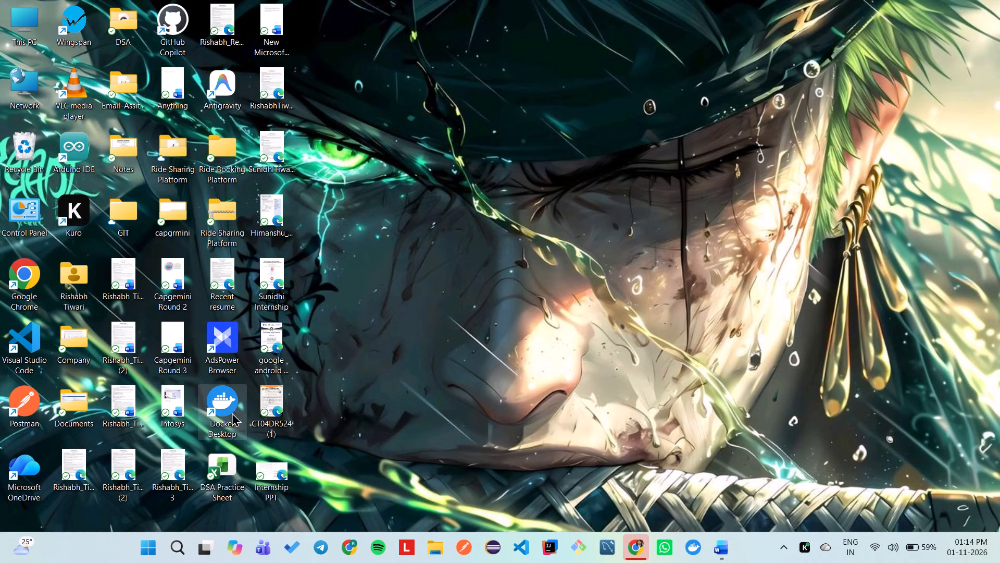
Open the desktop PDF directly above the Internship PPT file with Word, just once, without changing the default app.
{"action": "left_click", "coordinate": [274, 411]}
{"action": "right_click", "coordinate": [274, 411]}
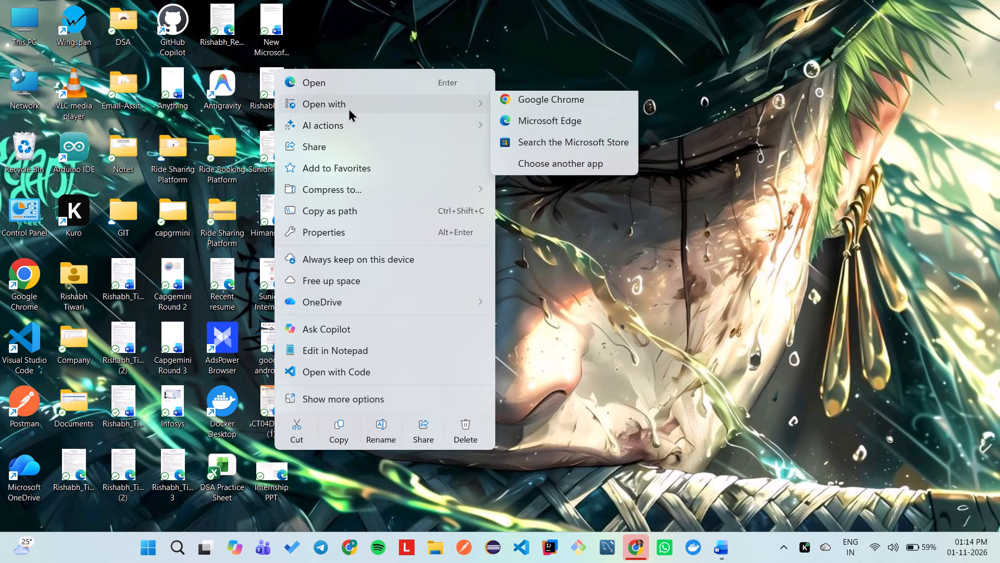
{"action": "left_click", "coordinate": [569, 183]}
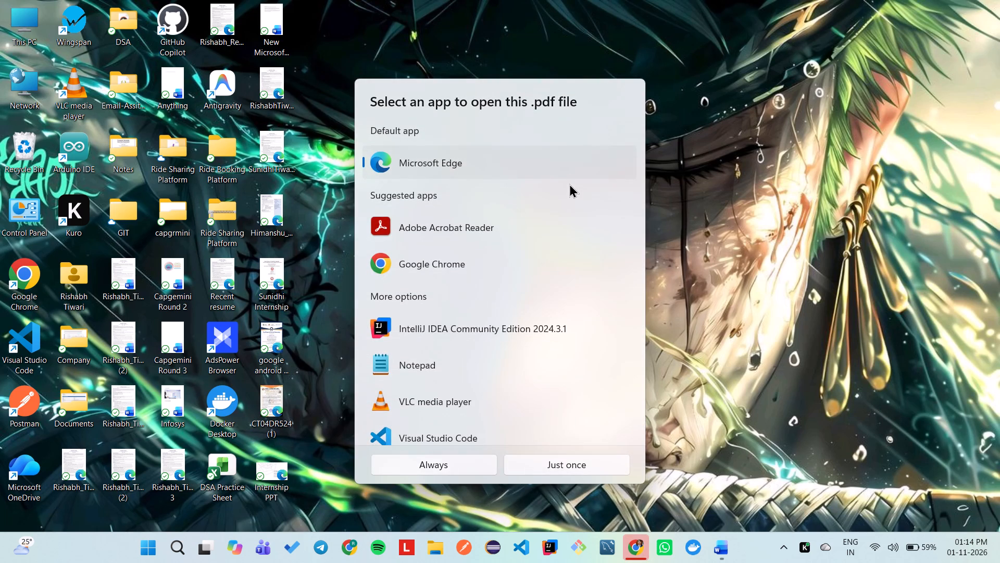
{"action": "scroll", "coordinate": [456, 262], "scroll_direction": "down", "scroll_amount": 1}
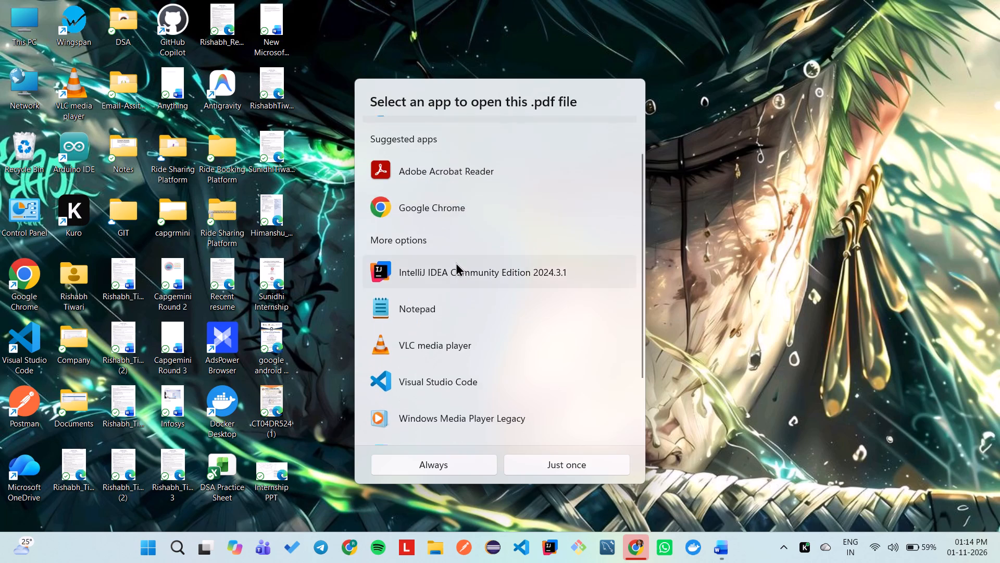
{"action": "scroll", "coordinate": [456, 262], "scroll_direction": "down", "scroll_amount": 3}
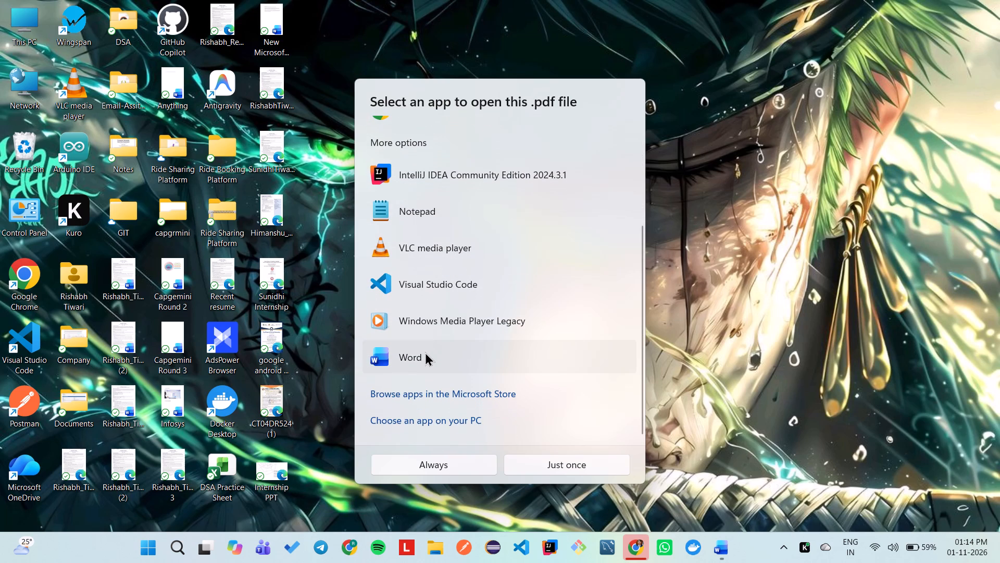
{"action": "left_click", "coordinate": [424, 358]}
{"action": "left_click", "coordinate": [563, 468]}
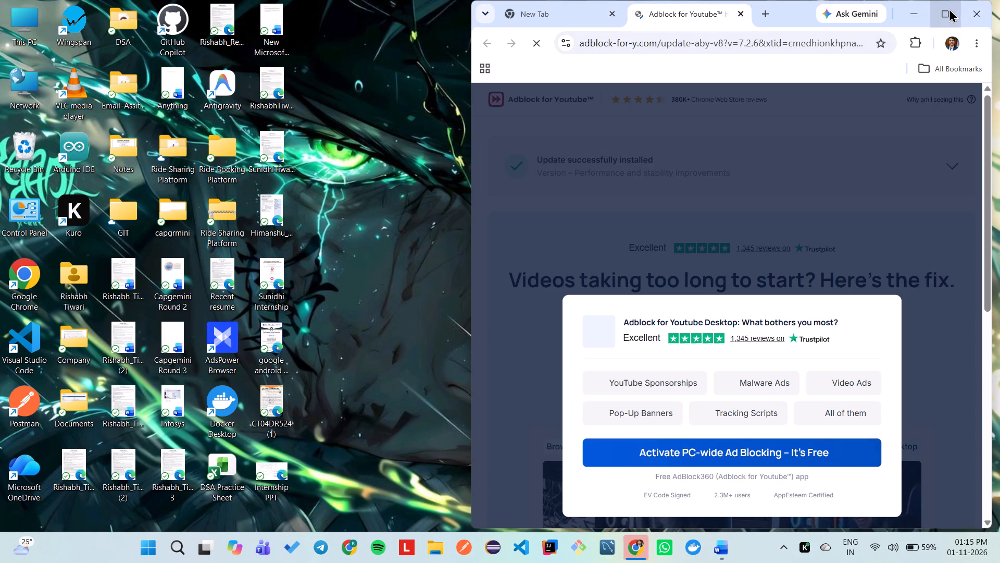
Maximize the Chrome window and close the Adblock for Youtube tab.
{"action": "left_click", "coordinate": [944, 14]}
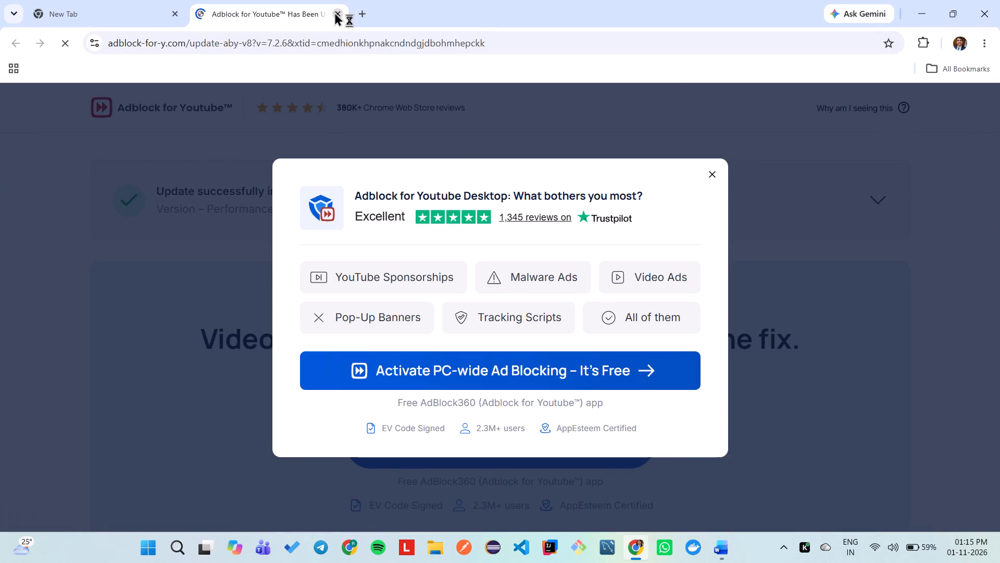
{"action": "left_click", "coordinate": [334, 12]}
Search Google for "edit text in pdf" and open PDFGuru's Upload & Edit PDF result.
{"action": "left_click", "coordinate": [411, 277]}
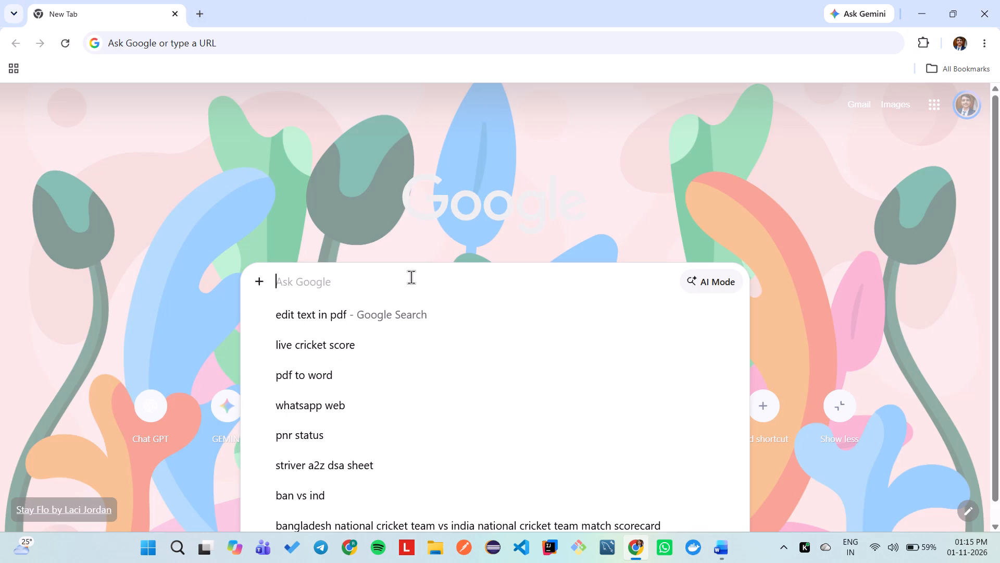
{"action": "left_click", "coordinate": [397, 323]}
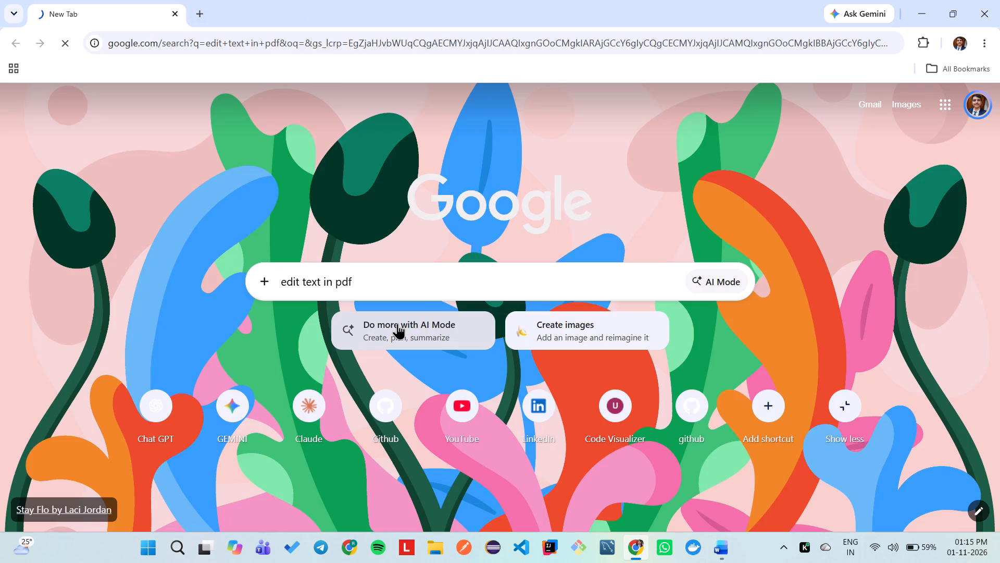
{"action": "scroll", "coordinate": [272, 348], "scroll_direction": "down", "scroll_amount": 2}
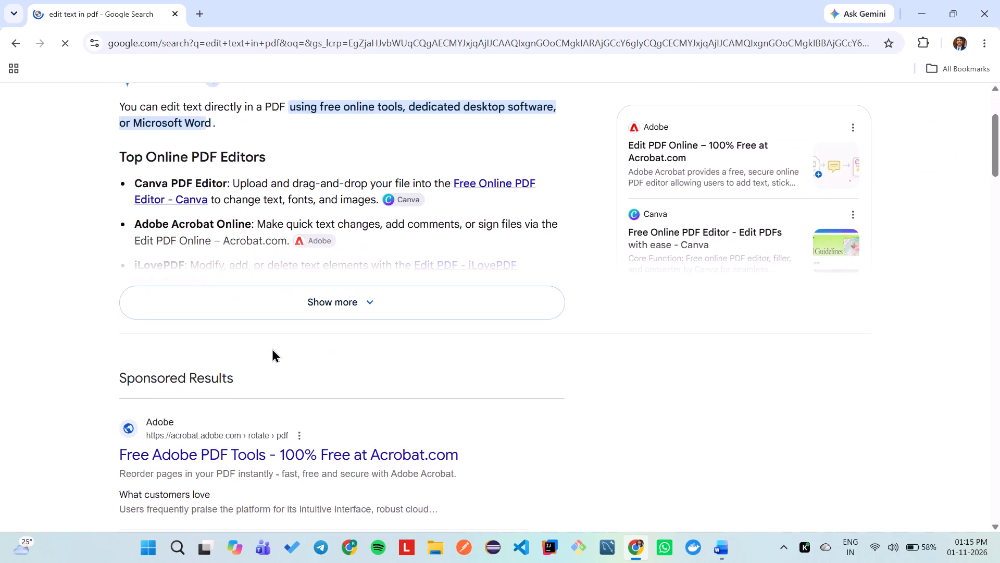
{"action": "scroll", "coordinate": [272, 348], "scroll_direction": "down", "scroll_amount": 6}
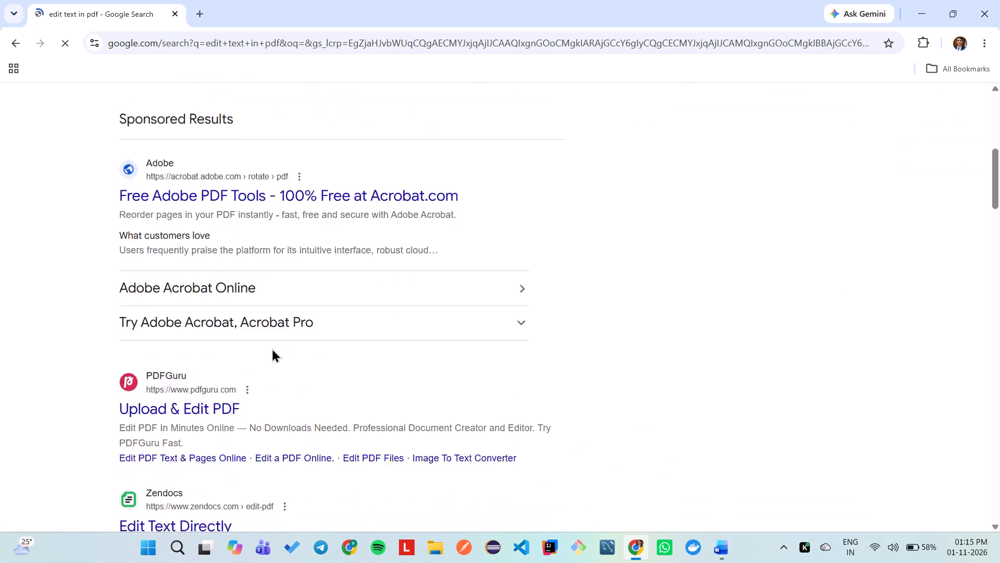
{"action": "scroll", "coordinate": [272, 348], "scroll_direction": "down", "scroll_amount": 1}
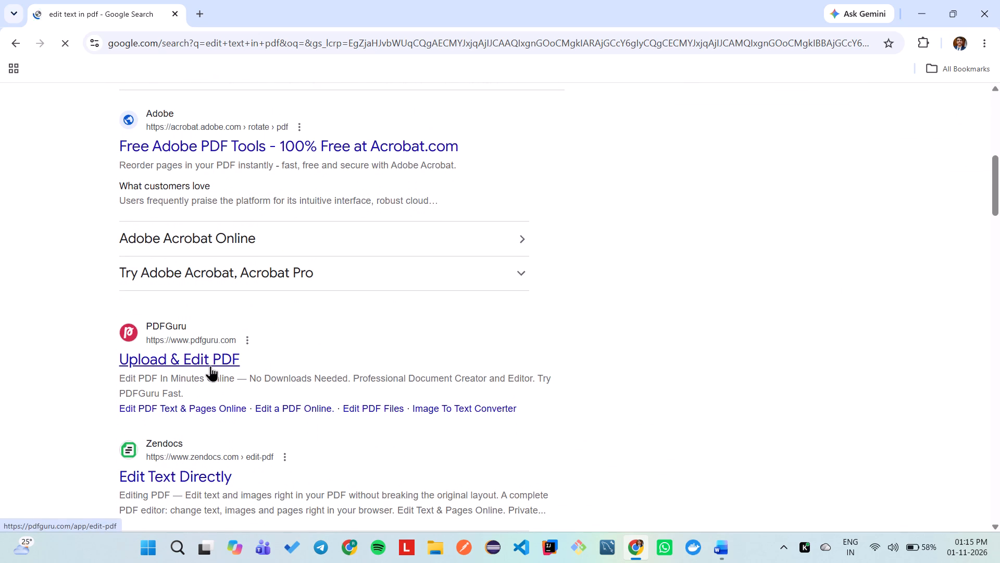
{"action": "left_click", "coordinate": [210, 365]}
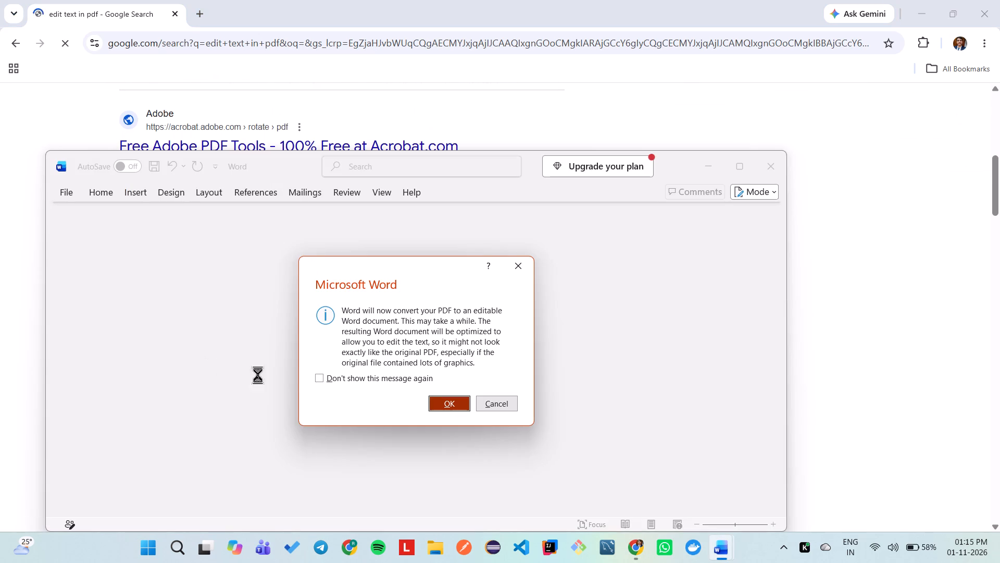
Accept the conversion of the PDF into an editable document in Word.
{"action": "left_click", "coordinate": [445, 400]}
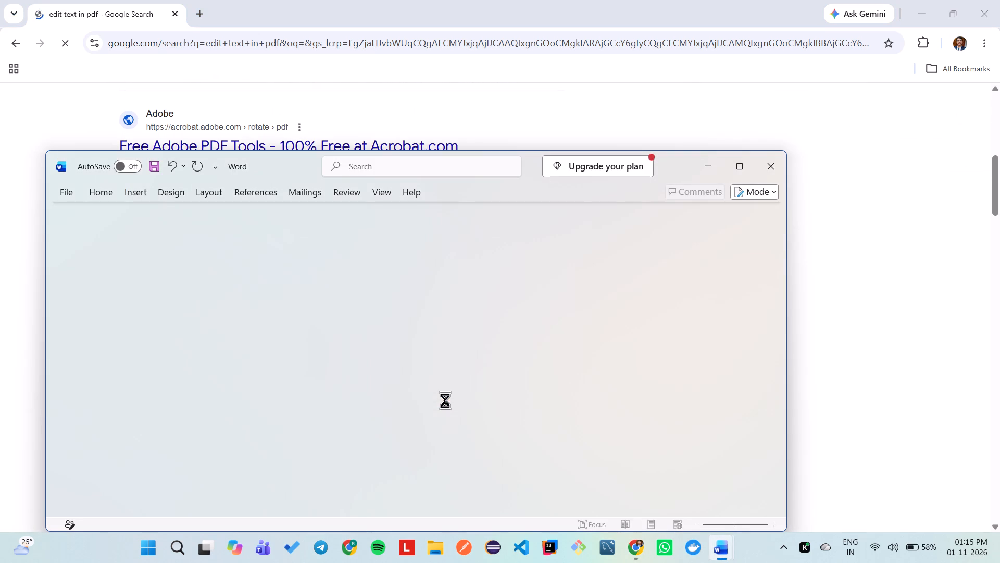
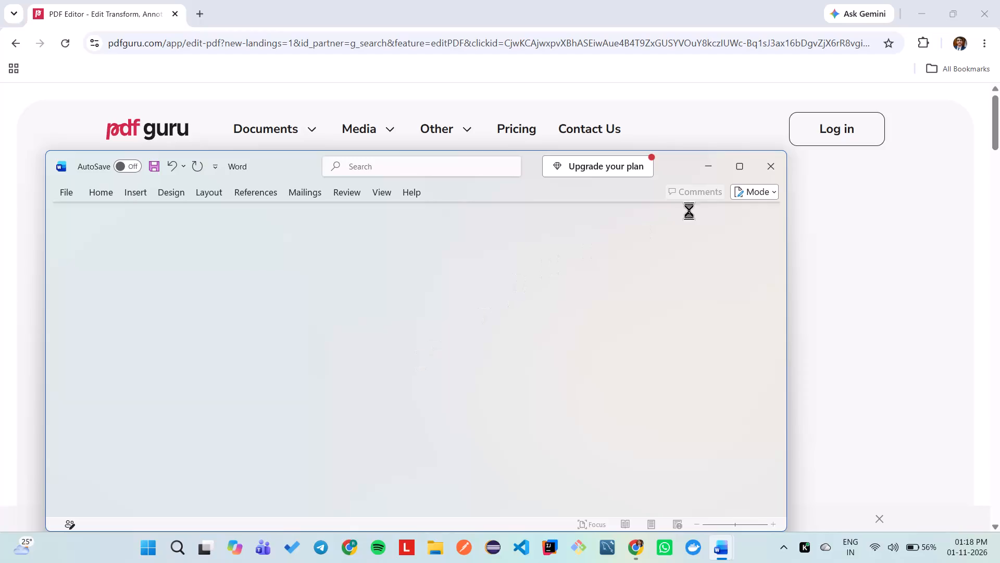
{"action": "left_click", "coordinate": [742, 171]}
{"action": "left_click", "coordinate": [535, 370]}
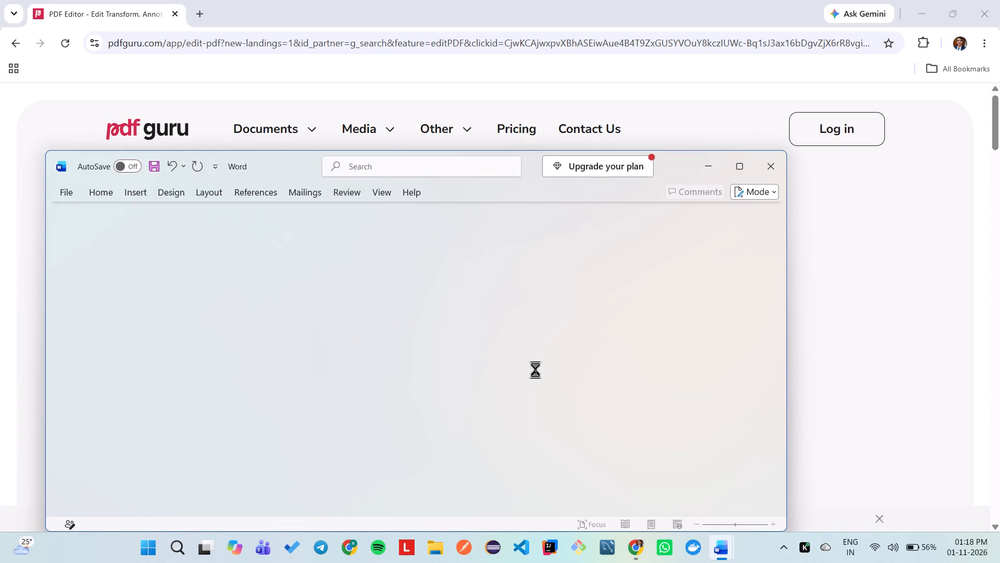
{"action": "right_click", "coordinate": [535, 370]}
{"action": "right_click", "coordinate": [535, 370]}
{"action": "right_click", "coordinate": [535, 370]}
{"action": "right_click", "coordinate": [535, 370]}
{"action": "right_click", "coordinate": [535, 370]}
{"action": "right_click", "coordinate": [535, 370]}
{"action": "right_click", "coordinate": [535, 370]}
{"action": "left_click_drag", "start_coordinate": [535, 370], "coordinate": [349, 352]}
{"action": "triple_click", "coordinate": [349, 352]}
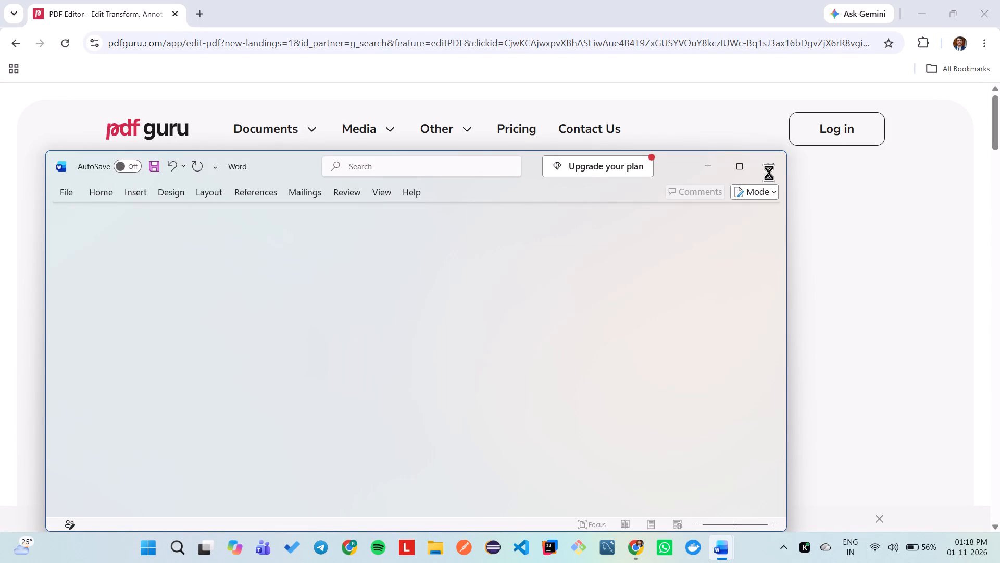
Minimize the Word window and return to the PDFGuru page in Chrome.
{"action": "left_click", "coordinate": [768, 171]}
{"action": "double_click", "coordinate": [768, 171]}
{"action": "left_click_drag", "start_coordinate": [768, 171], "coordinate": [714, 168]}
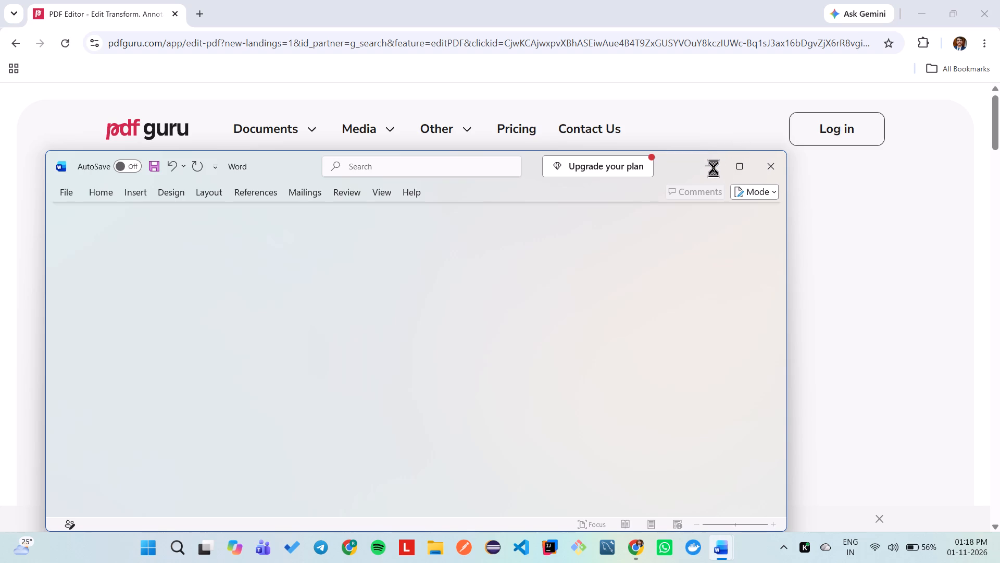
{"action": "left_click_drag", "start_coordinate": [714, 168], "coordinate": [709, 166]}
{"action": "left_click", "coordinate": [709, 166]}
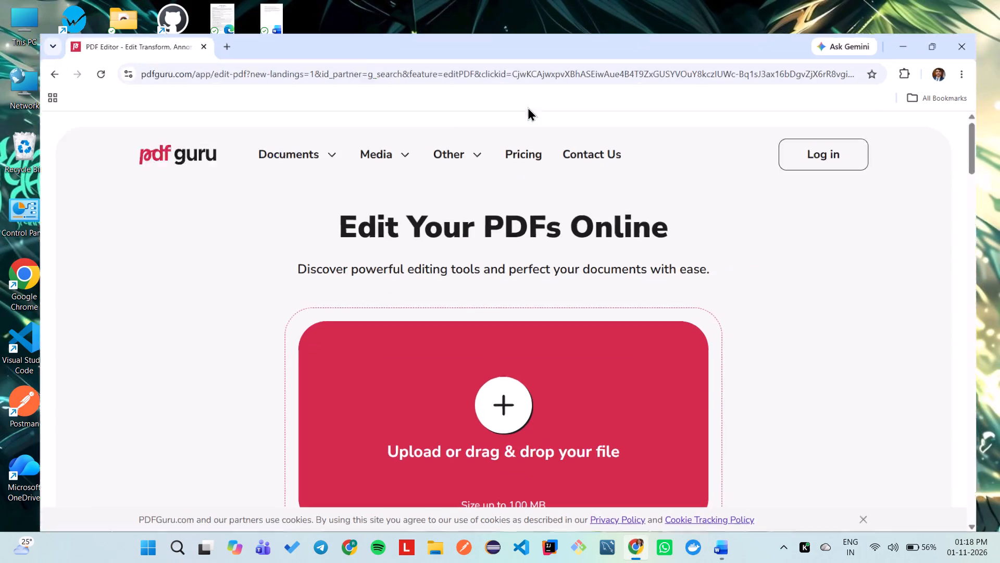
Open the file upload on PDFGuru's Edit Your PDFs Online page.
{"action": "left_click", "coordinate": [490, 387]}
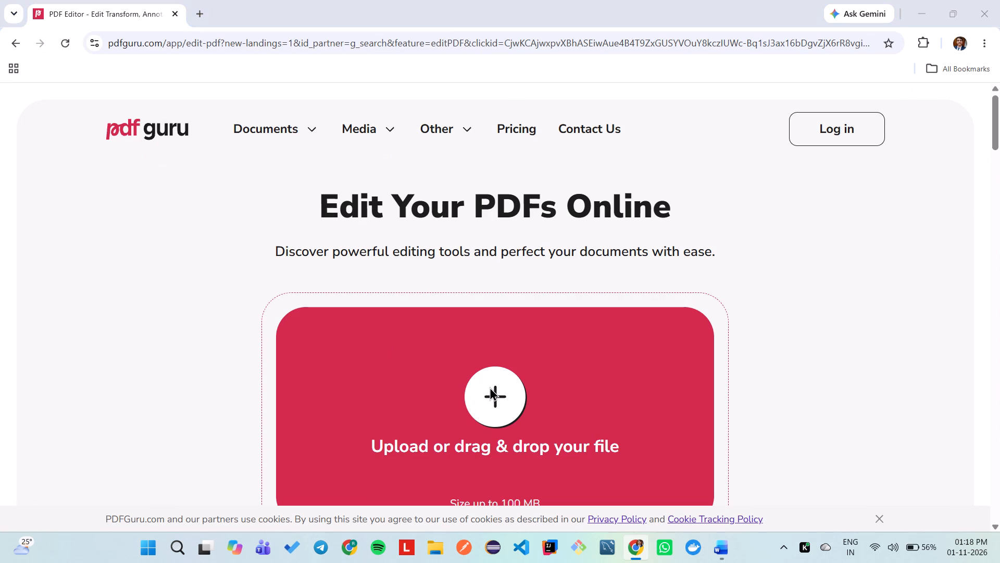
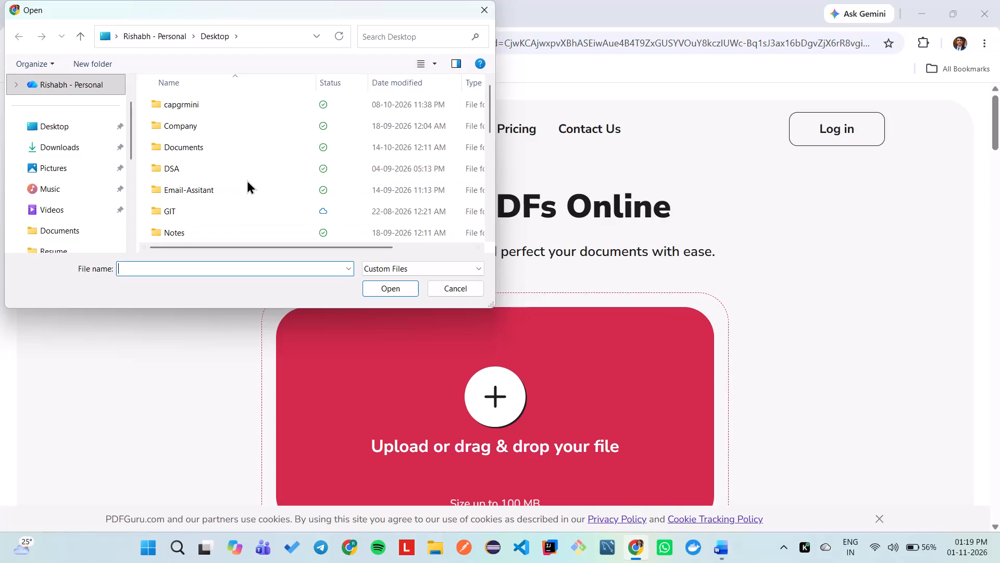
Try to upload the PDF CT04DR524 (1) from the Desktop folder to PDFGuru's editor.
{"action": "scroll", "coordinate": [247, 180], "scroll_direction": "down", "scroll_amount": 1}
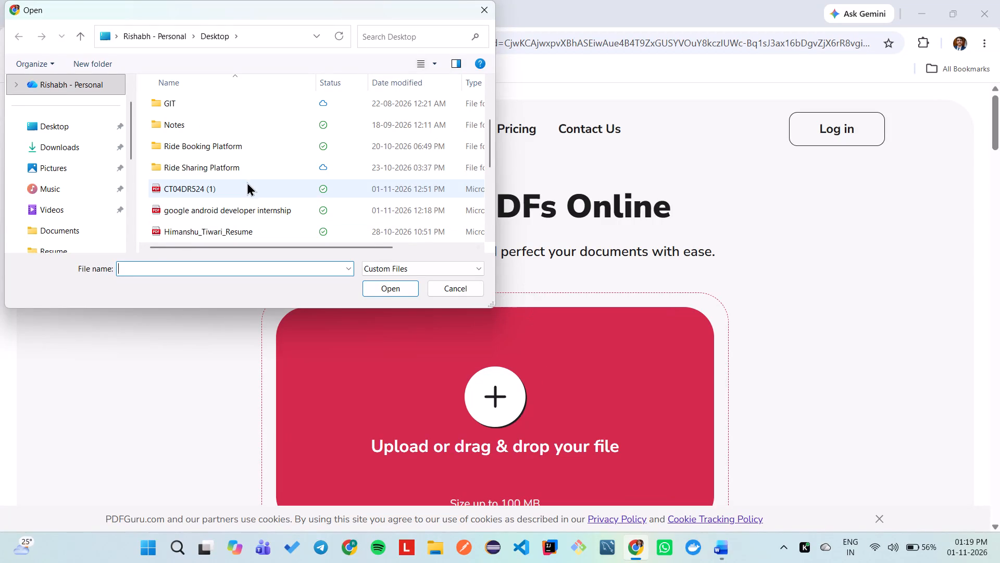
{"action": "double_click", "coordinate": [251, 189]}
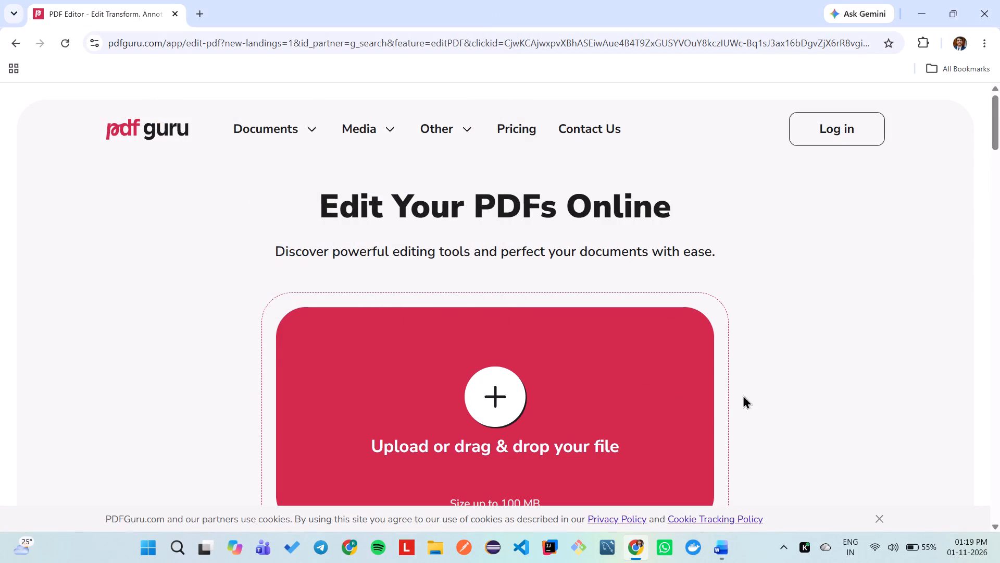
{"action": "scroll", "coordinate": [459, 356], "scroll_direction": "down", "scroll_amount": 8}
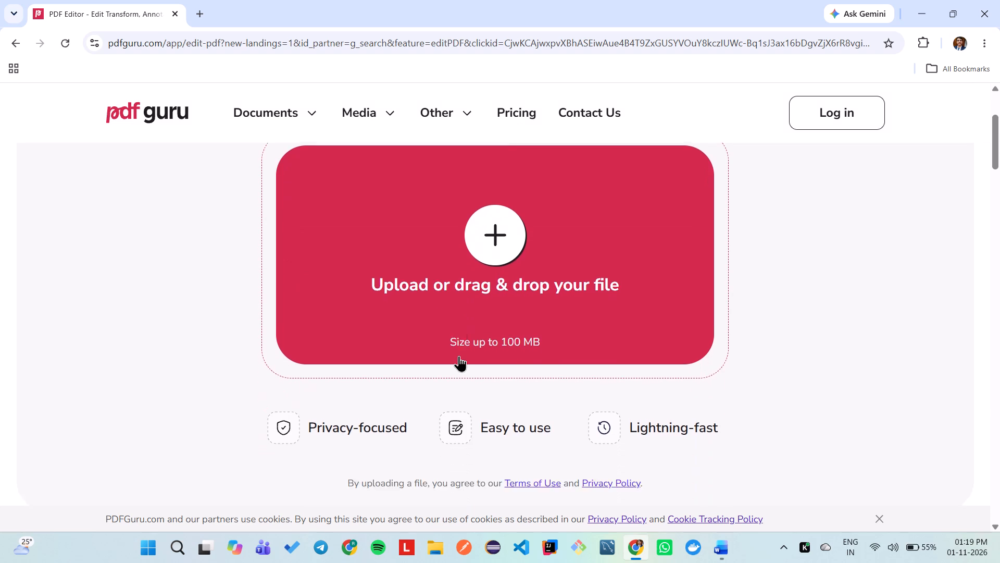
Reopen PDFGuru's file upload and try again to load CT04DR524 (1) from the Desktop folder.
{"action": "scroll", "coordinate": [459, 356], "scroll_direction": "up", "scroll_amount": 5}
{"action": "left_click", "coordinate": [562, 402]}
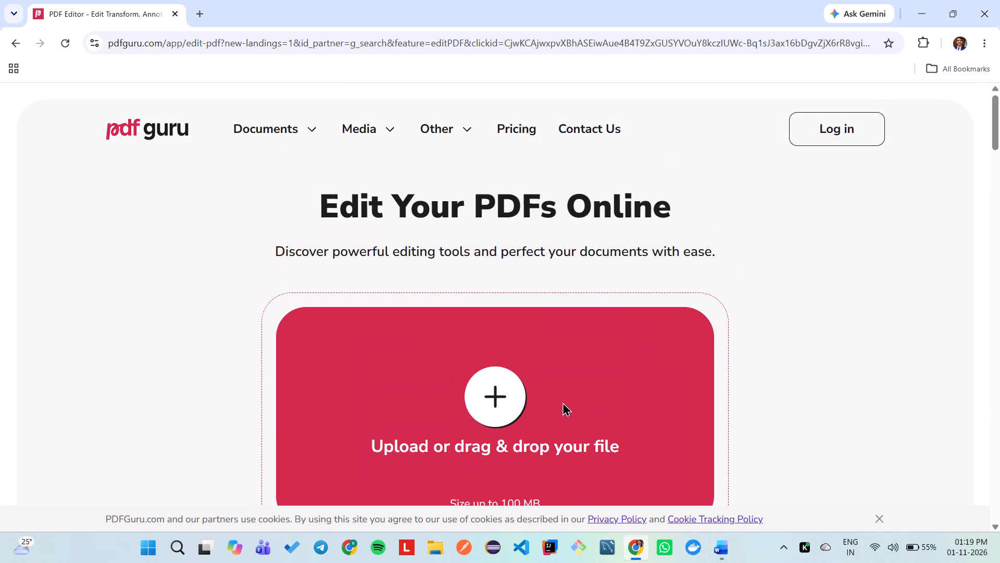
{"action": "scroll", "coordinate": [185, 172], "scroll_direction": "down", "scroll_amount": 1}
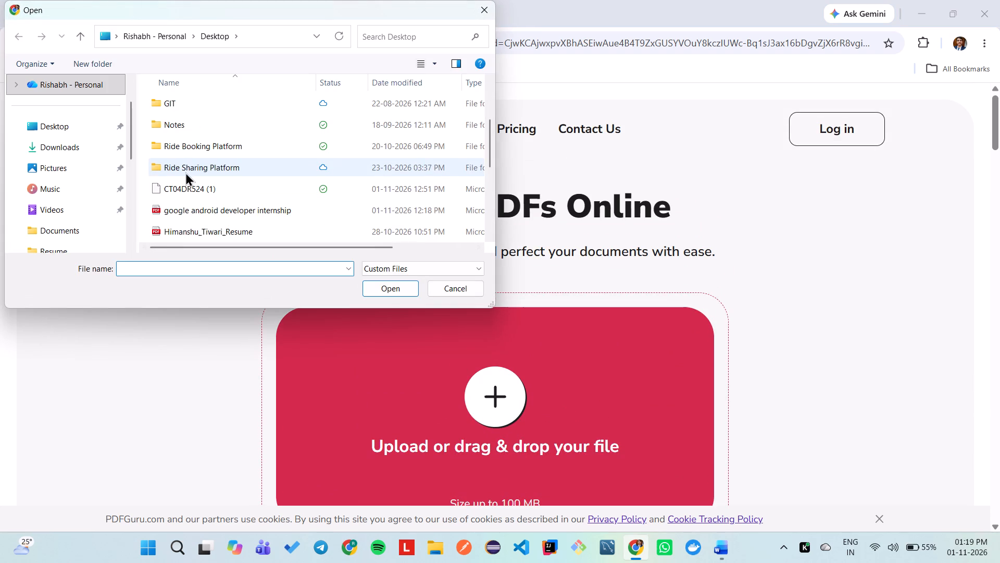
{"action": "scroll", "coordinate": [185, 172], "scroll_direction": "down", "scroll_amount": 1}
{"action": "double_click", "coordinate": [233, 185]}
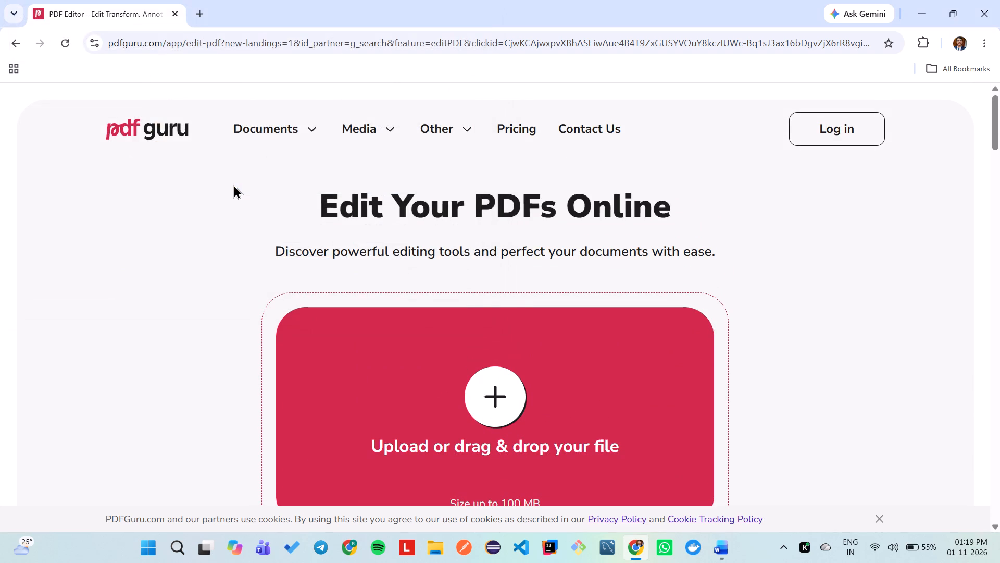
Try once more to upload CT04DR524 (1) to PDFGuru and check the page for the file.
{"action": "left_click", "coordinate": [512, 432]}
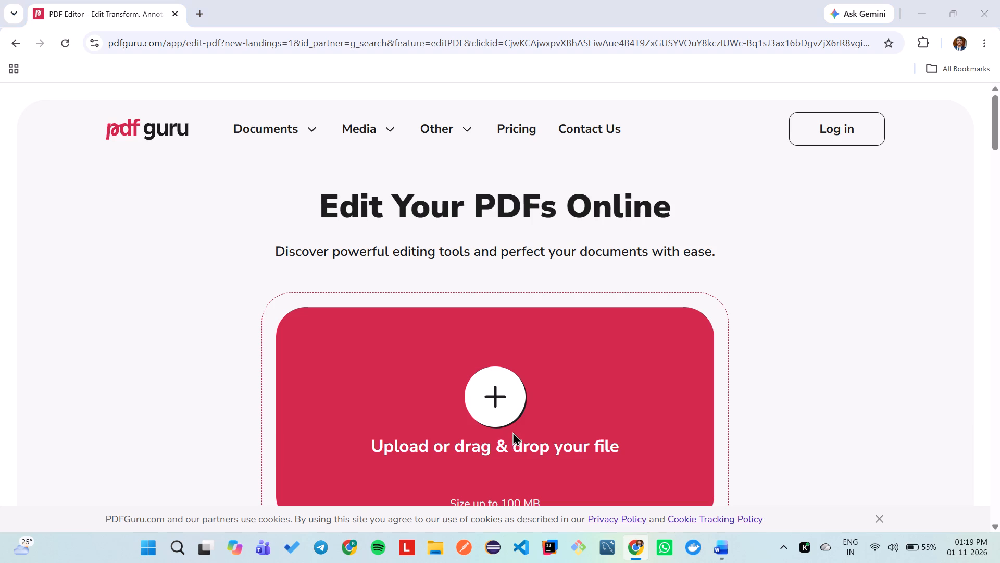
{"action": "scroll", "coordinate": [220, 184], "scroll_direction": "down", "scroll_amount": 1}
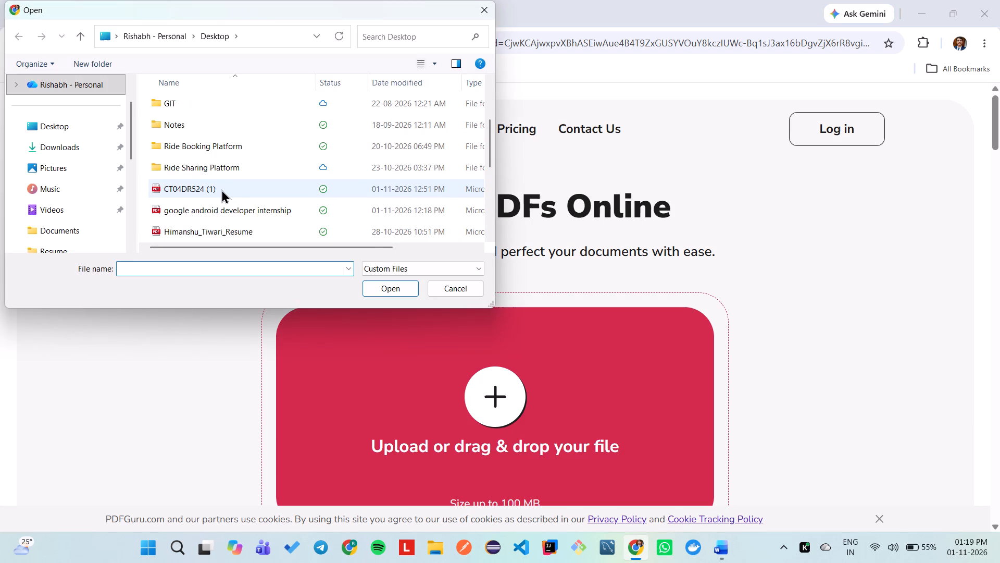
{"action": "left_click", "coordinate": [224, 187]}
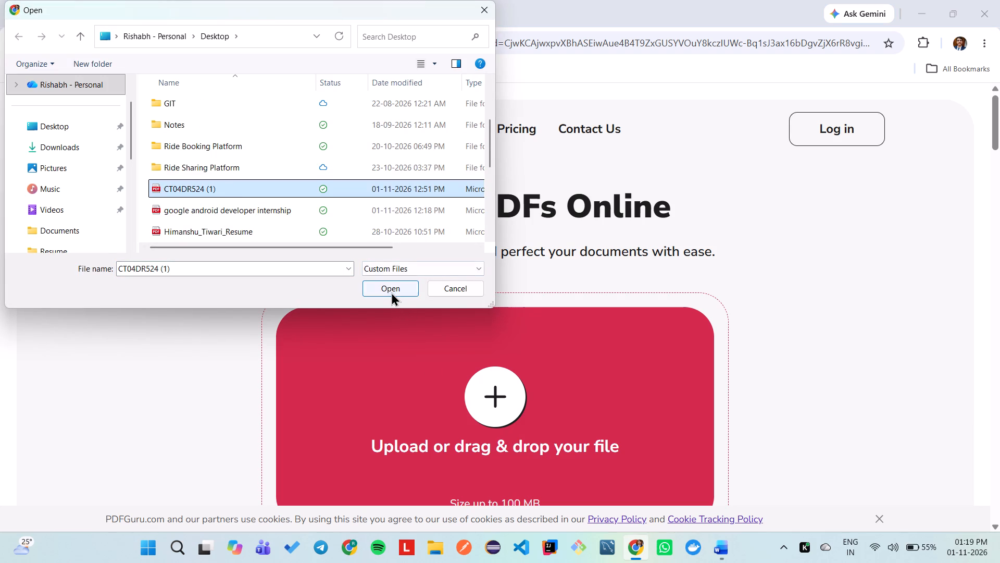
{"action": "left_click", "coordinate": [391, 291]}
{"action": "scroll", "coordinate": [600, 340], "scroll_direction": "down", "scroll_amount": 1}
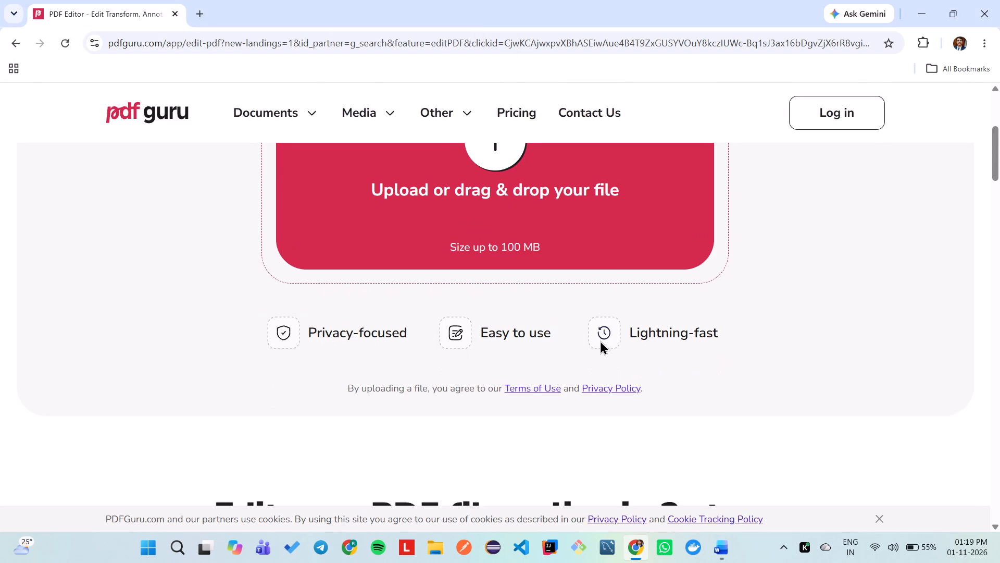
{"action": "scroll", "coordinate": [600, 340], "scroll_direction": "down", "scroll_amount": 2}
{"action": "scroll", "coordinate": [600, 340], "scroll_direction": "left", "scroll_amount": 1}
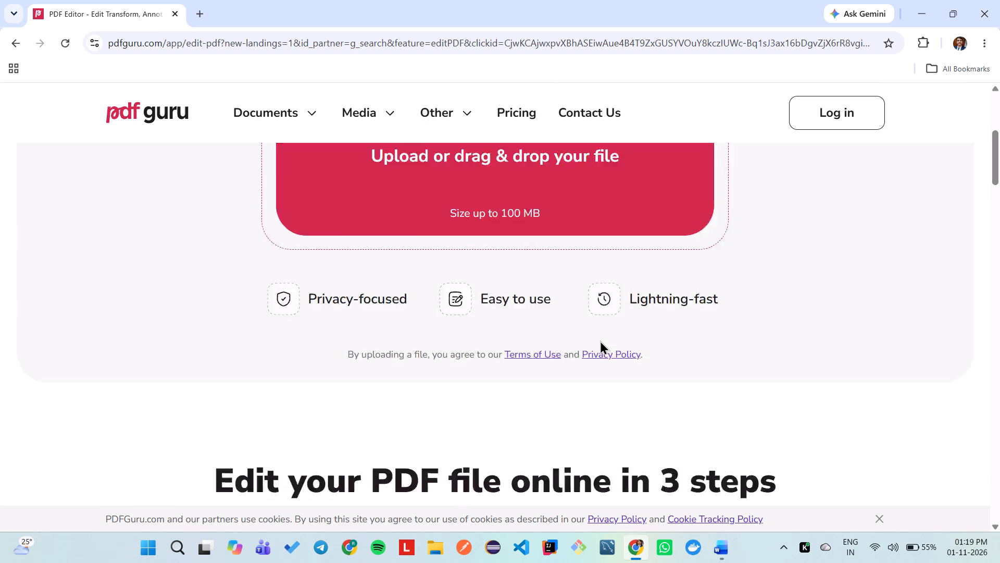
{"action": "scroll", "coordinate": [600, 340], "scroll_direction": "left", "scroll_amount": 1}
Open a new browser tab and close the PDFGuru tab.
{"action": "left_click", "coordinate": [200, 18]}
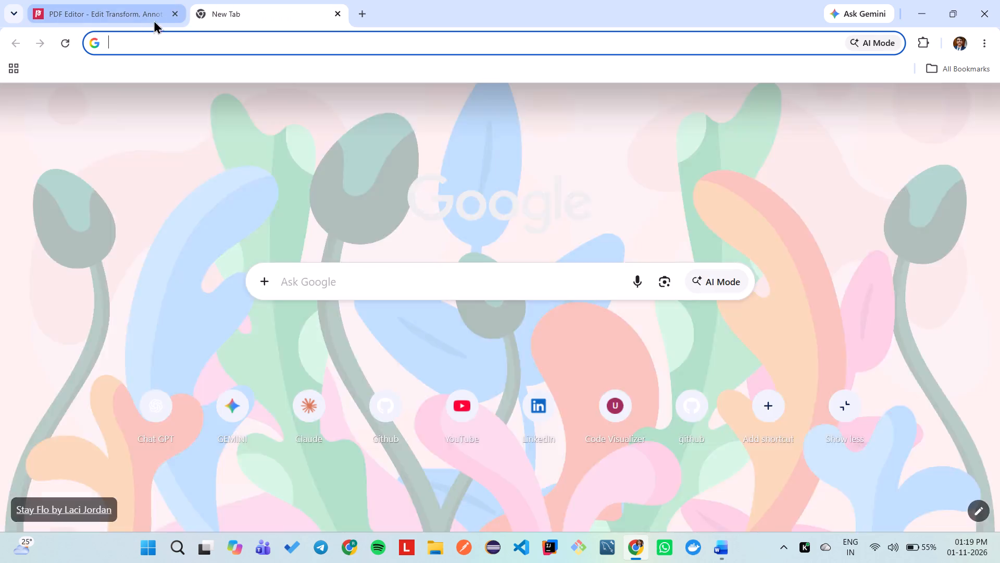
{"action": "left_click", "coordinate": [174, 13]}
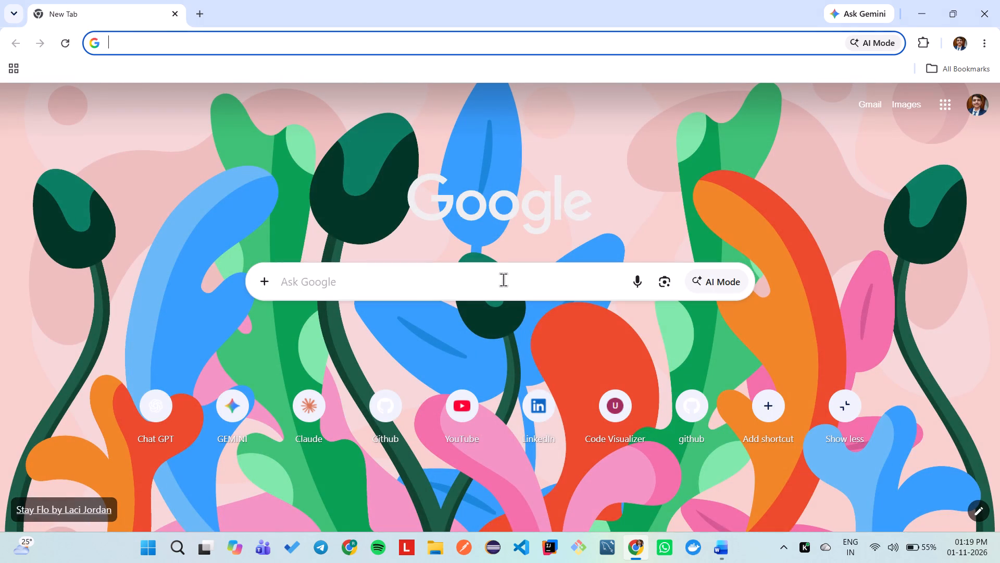
Search Google for "edit text in pdf".
{"action": "left_click", "coordinate": [503, 279]}
{"action": "left_click", "coordinate": [325, 312]}
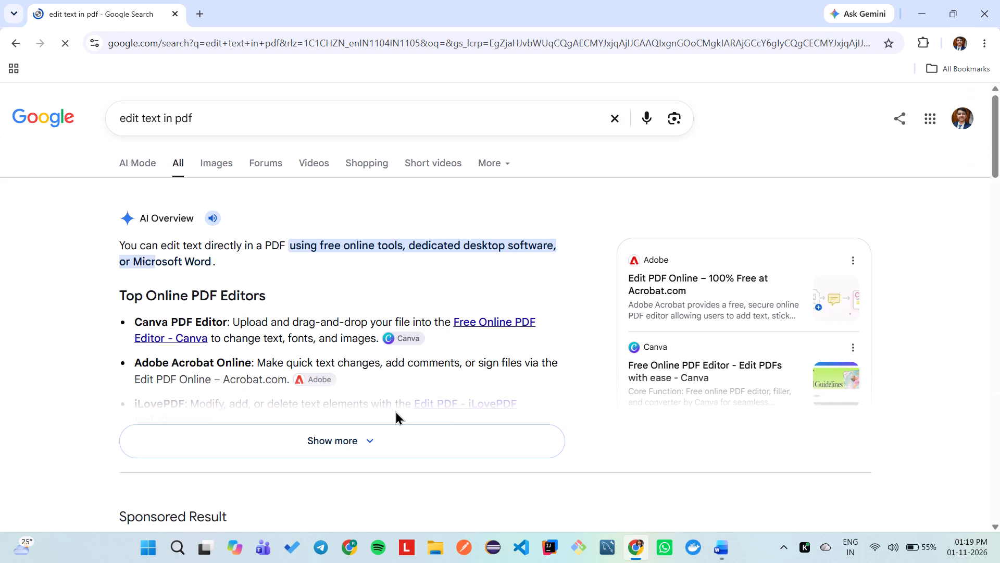
Open Canva's "Free Online PDF Editor - Edit PDFs with ease" page from the search results.
{"action": "scroll", "coordinate": [394, 411], "scroll_direction": "down", "scroll_amount": 8}
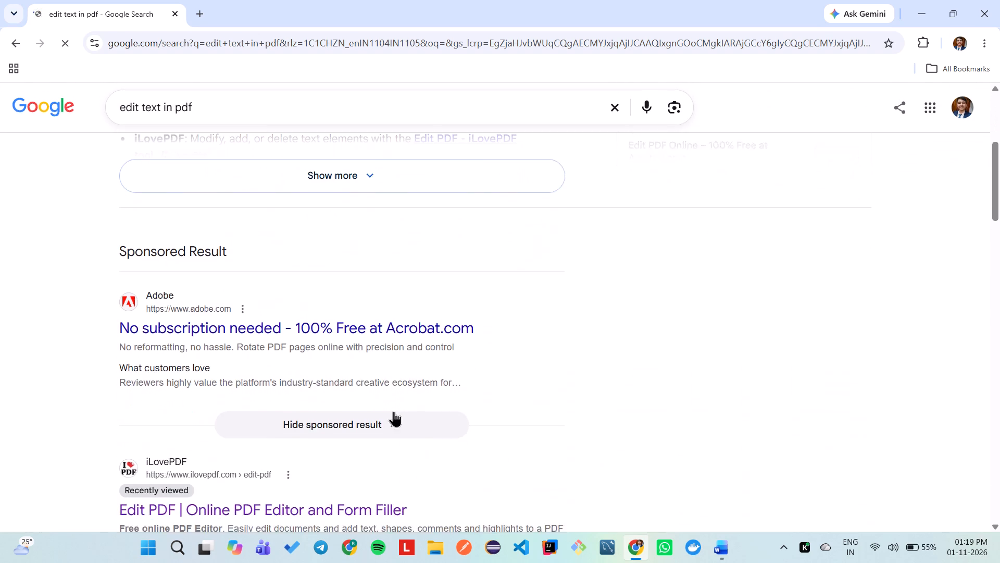
{"action": "scroll", "coordinate": [394, 411], "scroll_direction": "down", "scroll_amount": 3}
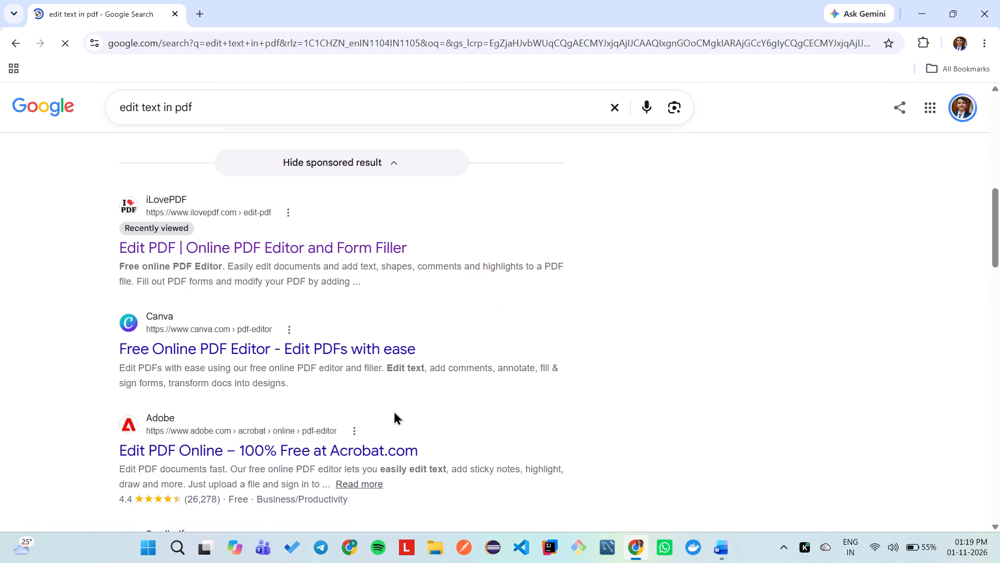
{"action": "left_click", "coordinate": [338, 346]}
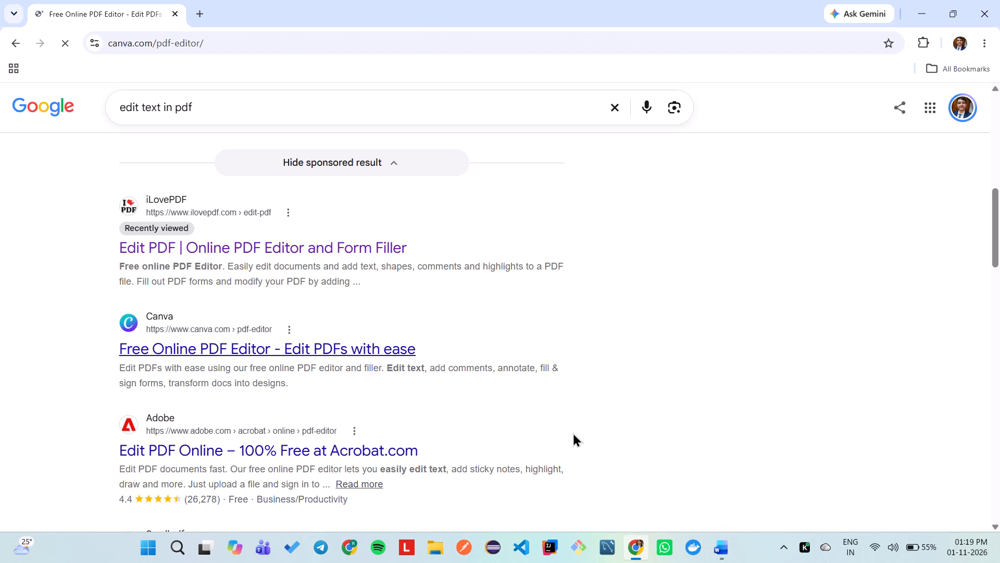
{"action": "scroll", "coordinate": [573, 433], "scroll_direction": "down", "scroll_amount": 12}
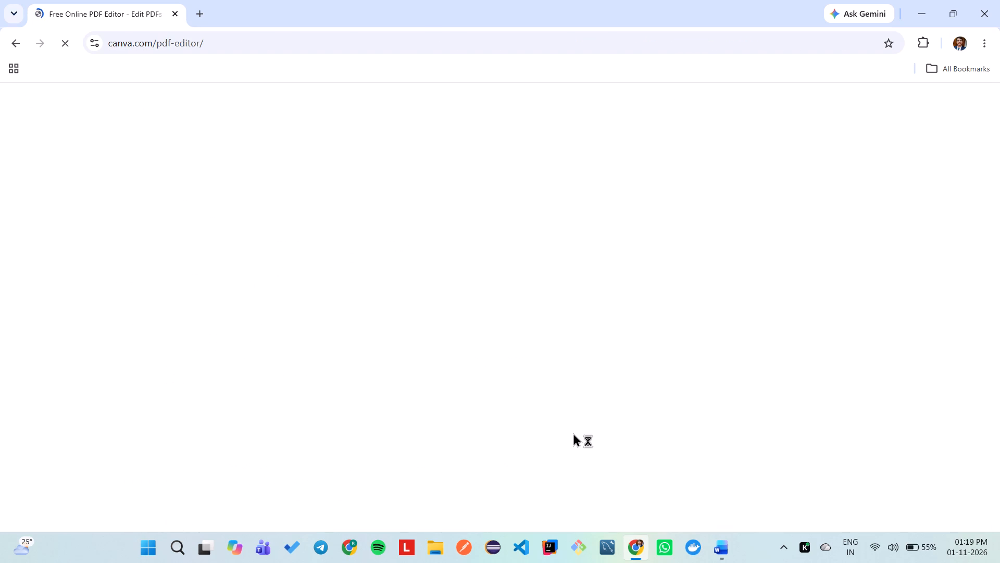
{"action": "scroll", "coordinate": [573, 433], "scroll_direction": "down", "scroll_amount": 5}
{"action": "scroll", "coordinate": [573, 433], "scroll_direction": "up", "scroll_amount": 8}
{"action": "scroll", "coordinate": [573, 433], "scroll_direction": "down", "scroll_amount": 1}
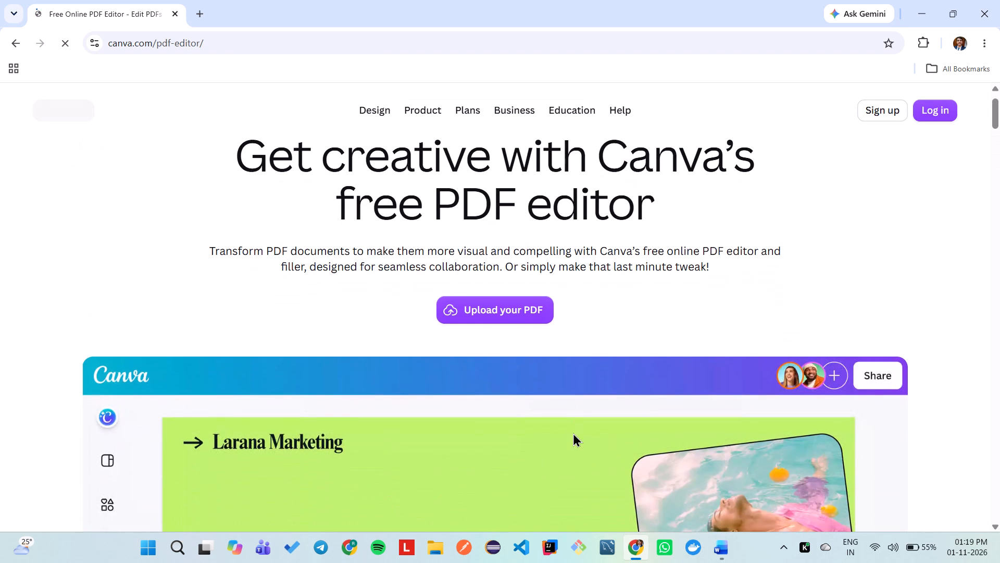
Open the PDF upload on Canva's editor page and browse the Desktop folder for the file.
{"action": "left_click", "coordinate": [480, 304]}
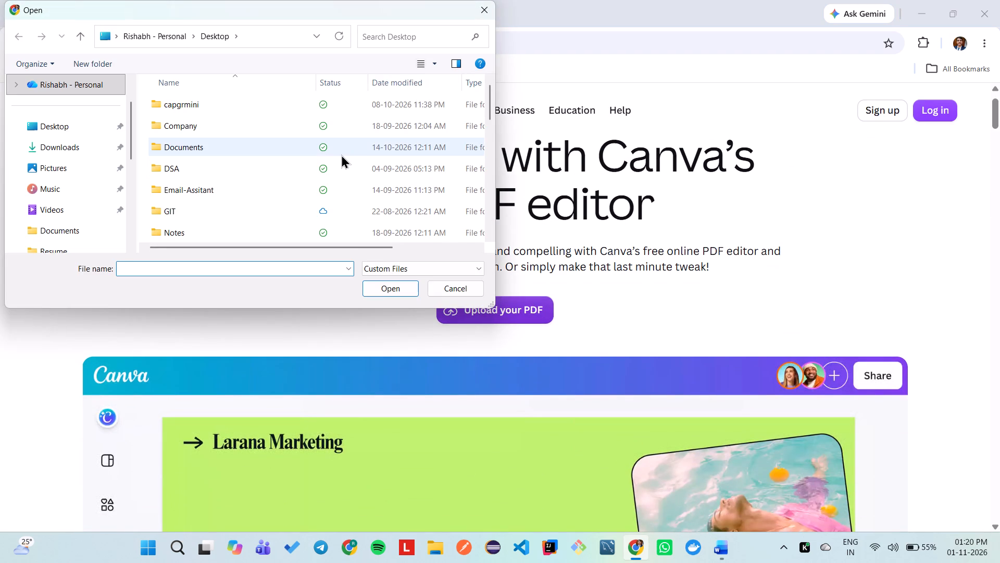
{"action": "scroll", "coordinate": [341, 154], "scroll_direction": "down", "scroll_amount": 1}
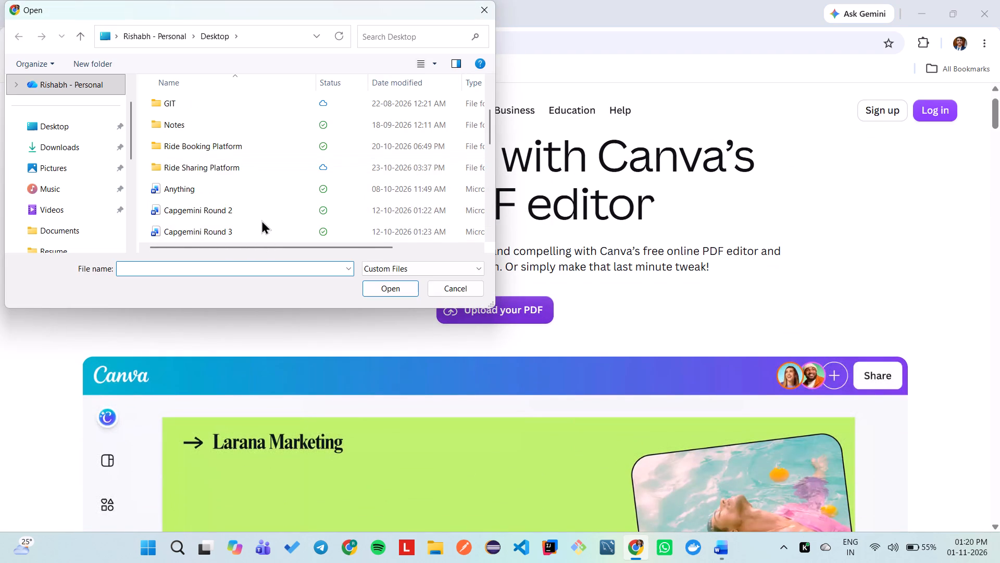
{"action": "scroll", "coordinate": [261, 220], "scroll_direction": "down", "scroll_amount": 2}
{"action": "scroll", "coordinate": [261, 220], "scroll_direction": "up", "scroll_amount": 1}
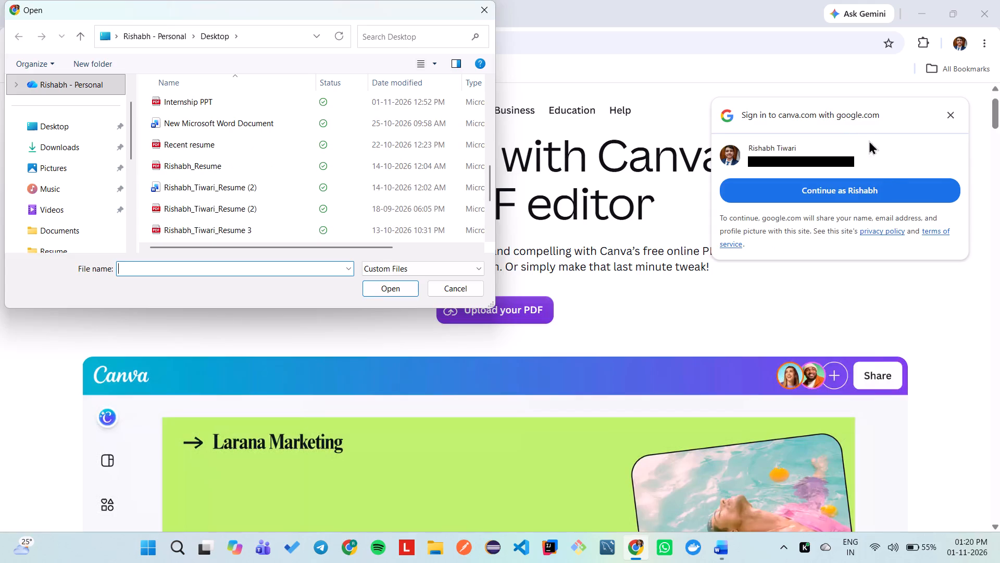
Continue signing in to Canva with the suggested Google account.
{"action": "left_click", "coordinate": [891, 186]}
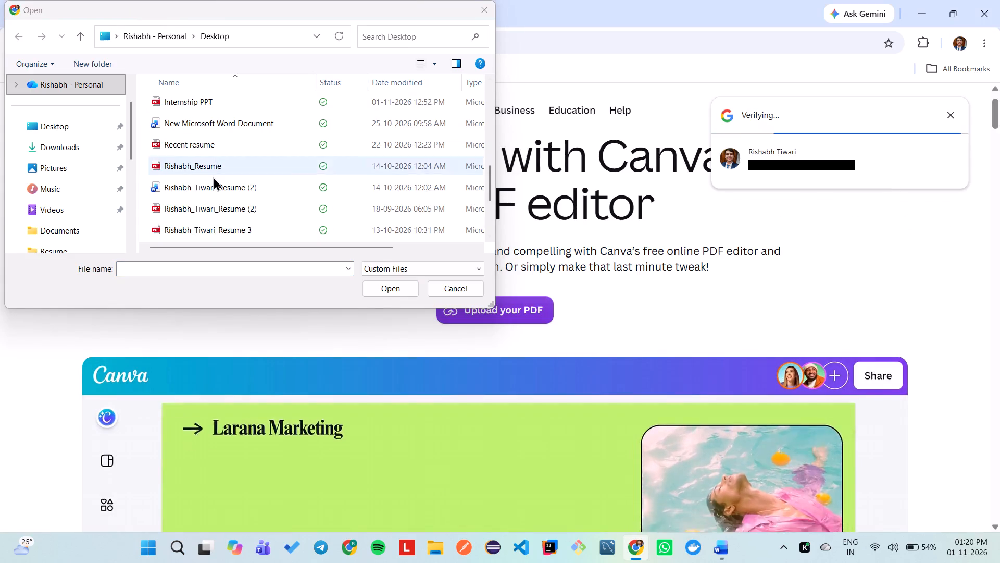
Choose the PDF CT04DR524 (1) from the Desktop folder and submit it to Canva's PDF editor.
{"action": "scroll", "coordinate": [218, 180], "scroll_direction": "down", "scroll_amount": 2}
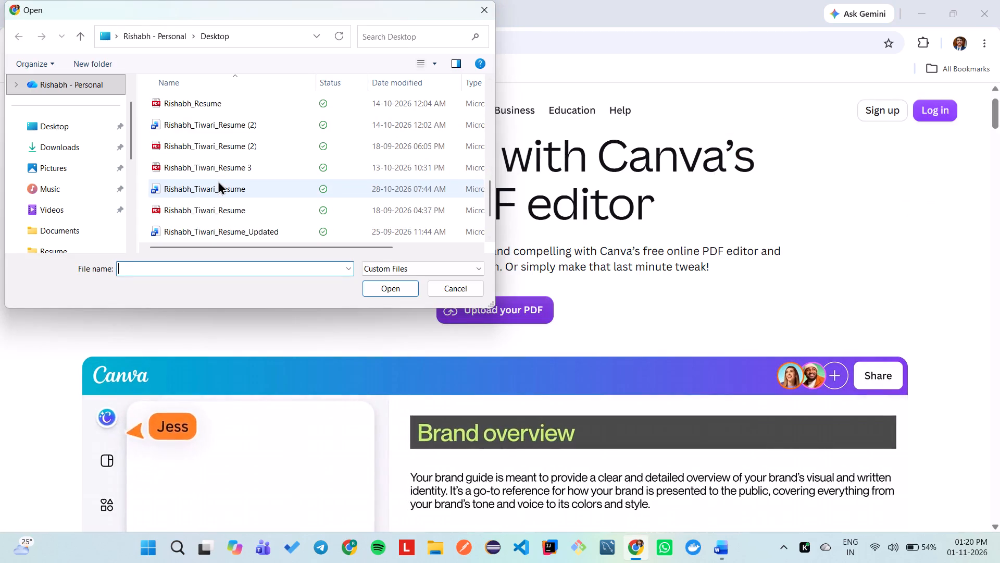
{"action": "scroll", "coordinate": [218, 180], "scroll_direction": "up", "scroll_amount": 5}
{"action": "scroll", "coordinate": [218, 180], "scroll_direction": "down", "scroll_amount": 1}
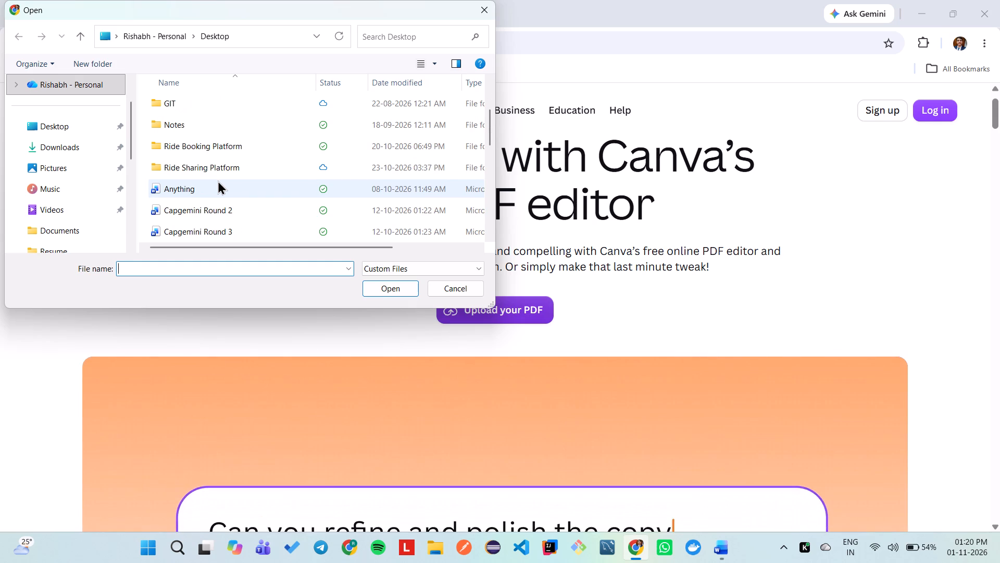
{"action": "scroll", "coordinate": [218, 180], "scroll_direction": "down", "scroll_amount": 1}
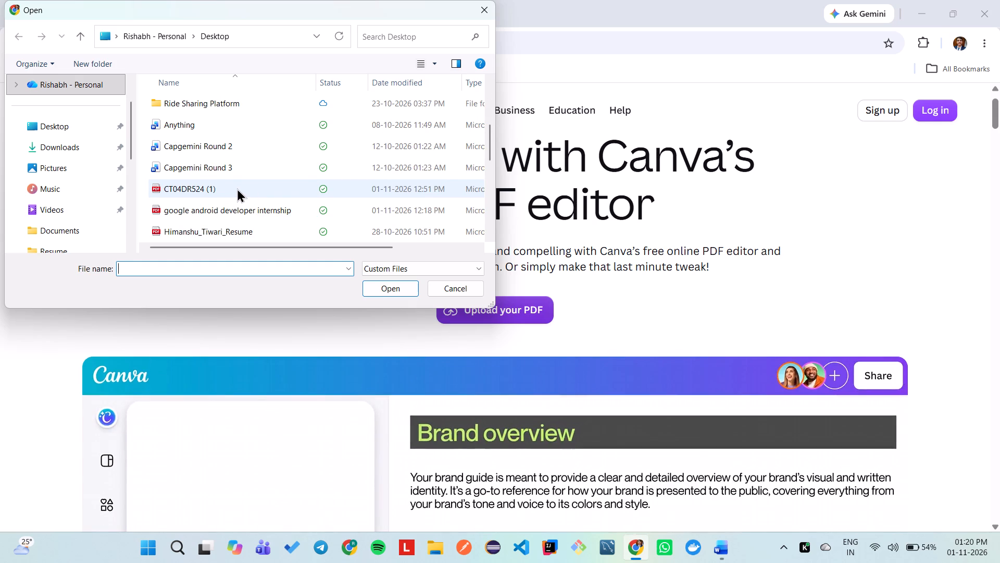
{"action": "left_click", "coordinate": [237, 188]}
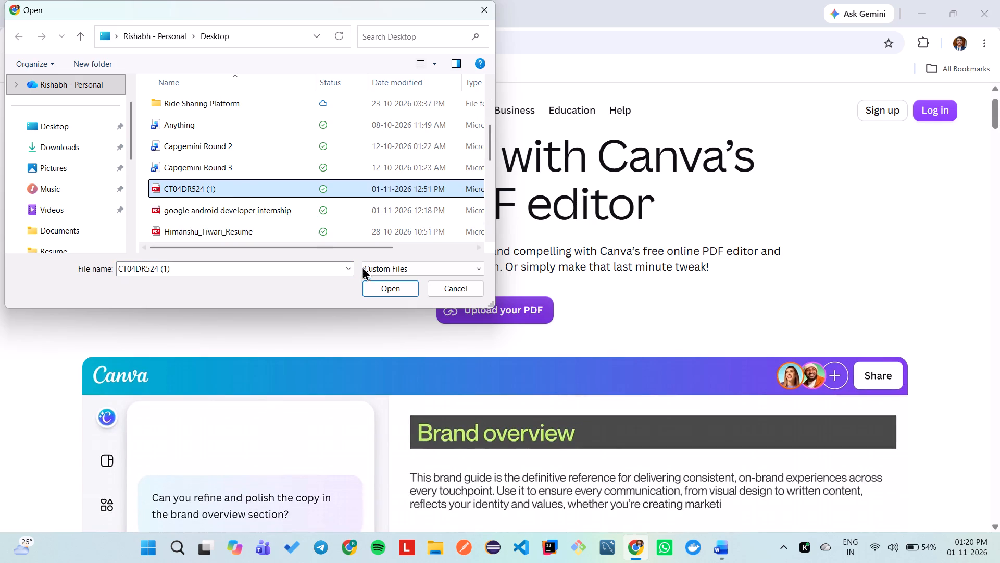
{"action": "left_click", "coordinate": [388, 284]}
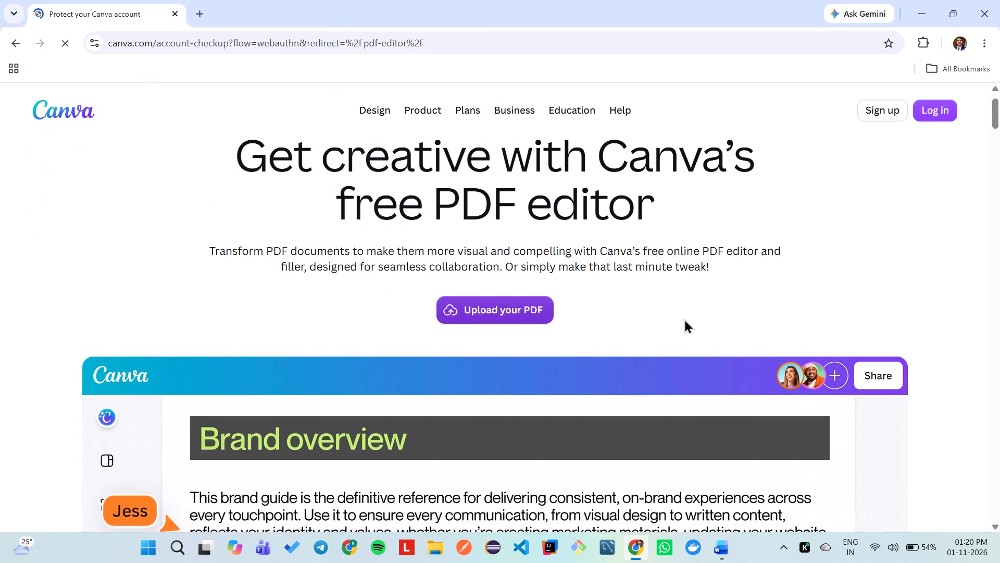
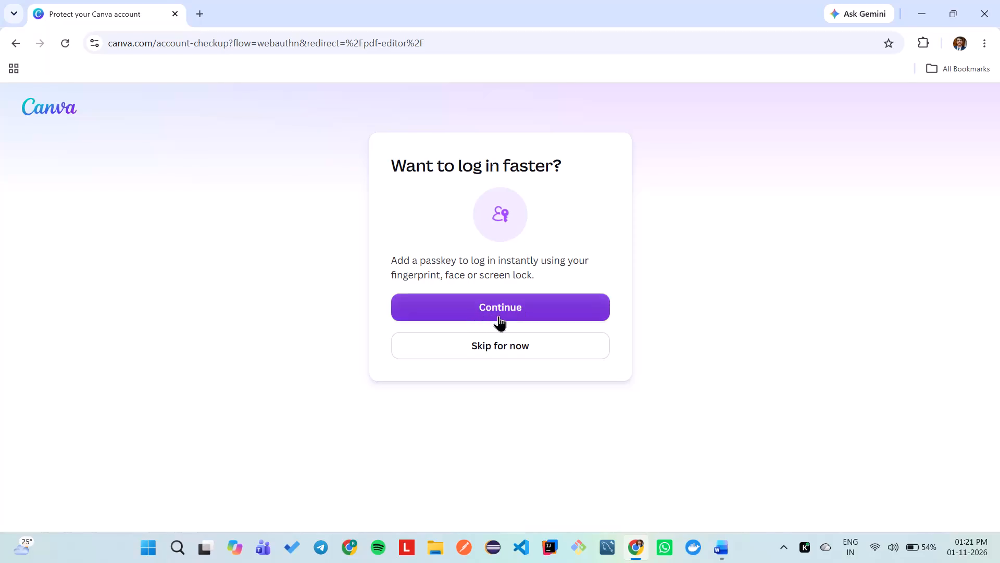
Skip adding a passkey for faster Canva login.
{"action": "left_click", "coordinate": [527, 350]}
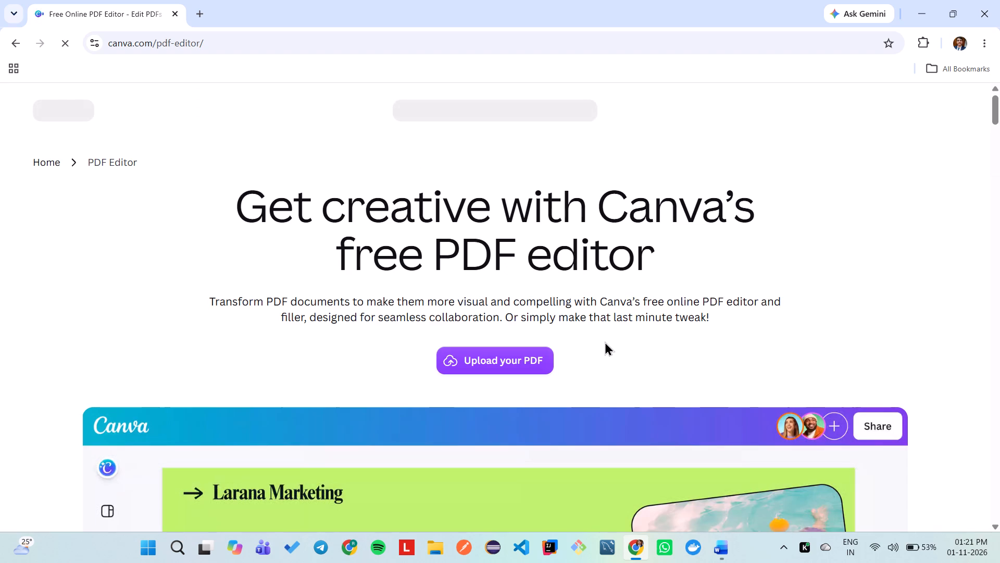
Upload the PDF CT04DR524 (1) from the Desktop folder to Canva's PDF editor.
{"action": "left_click", "coordinate": [487, 373]}
{"action": "left_click", "coordinate": [490, 360]}
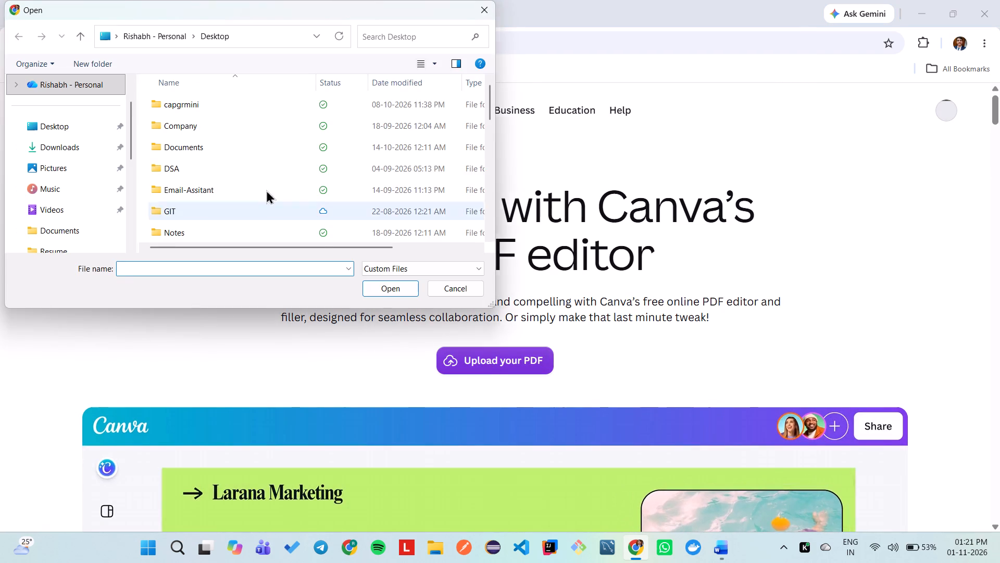
{"action": "scroll", "coordinate": [231, 142], "scroll_direction": "down", "scroll_amount": 1}
{"action": "scroll", "coordinate": [229, 200], "scroll_direction": "down", "scroll_amount": 2}
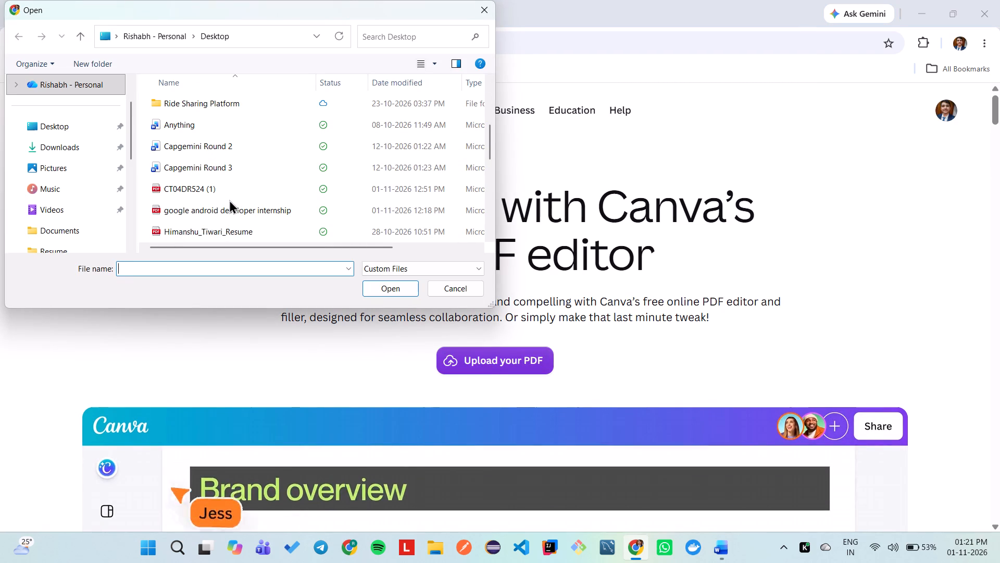
{"action": "double_click", "coordinate": [227, 192]}
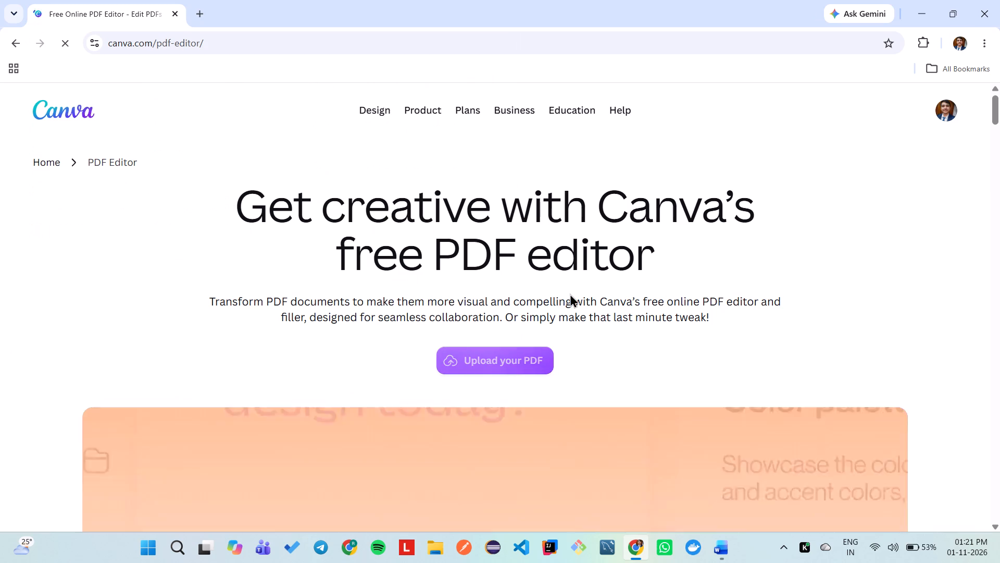
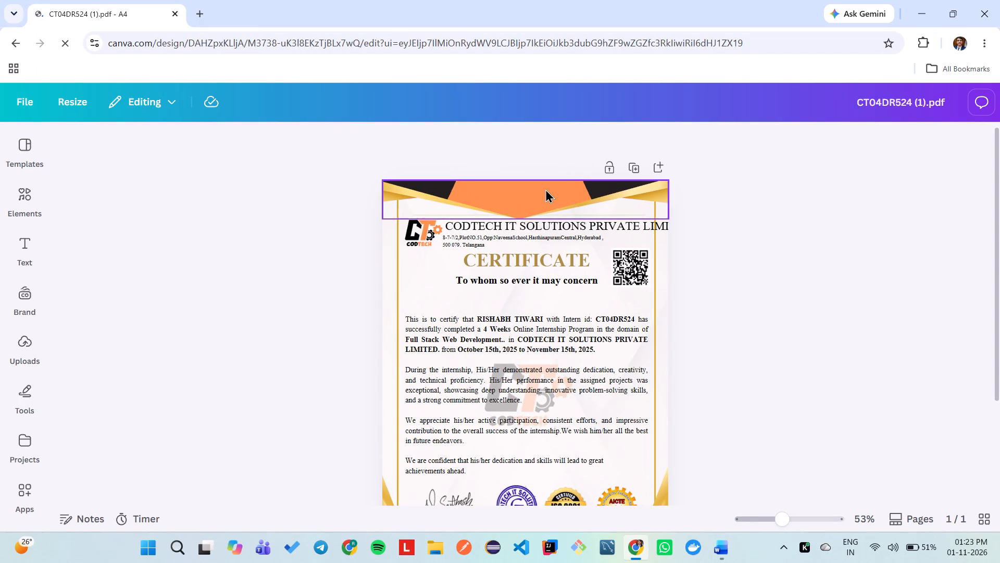
Replace the recipient's first name in the certificate's opening paragraph with SUNIDHI, keeping a space before the surname.
{"action": "left_click", "coordinate": [35, 240]}
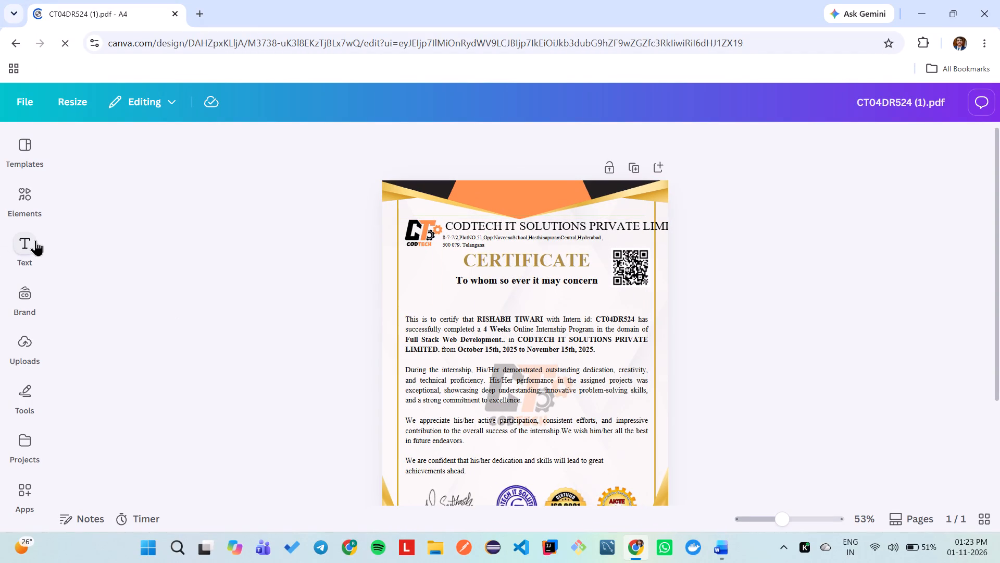
{"action": "left_click", "coordinate": [633, 315]}
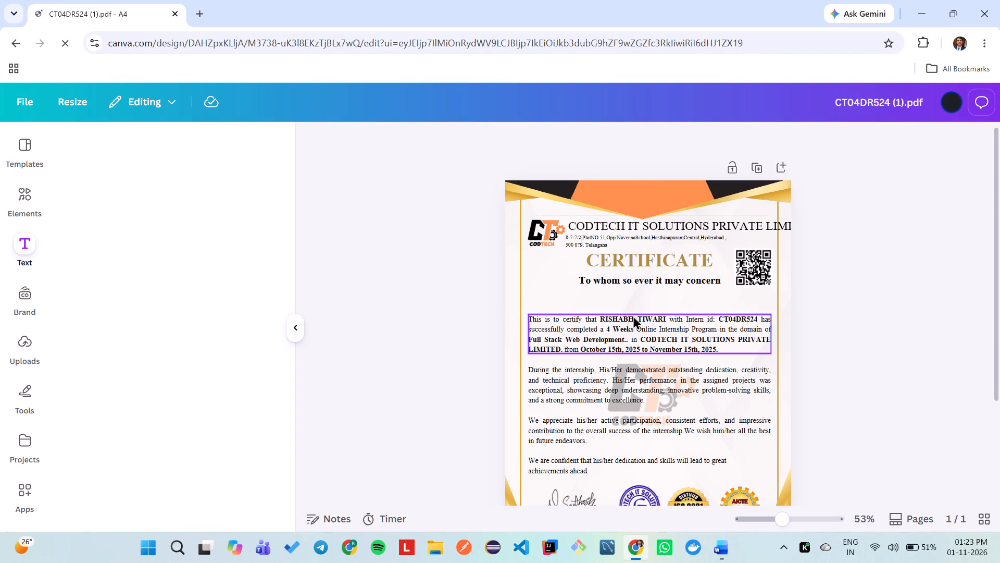
{"action": "left_click", "coordinate": [626, 315]}
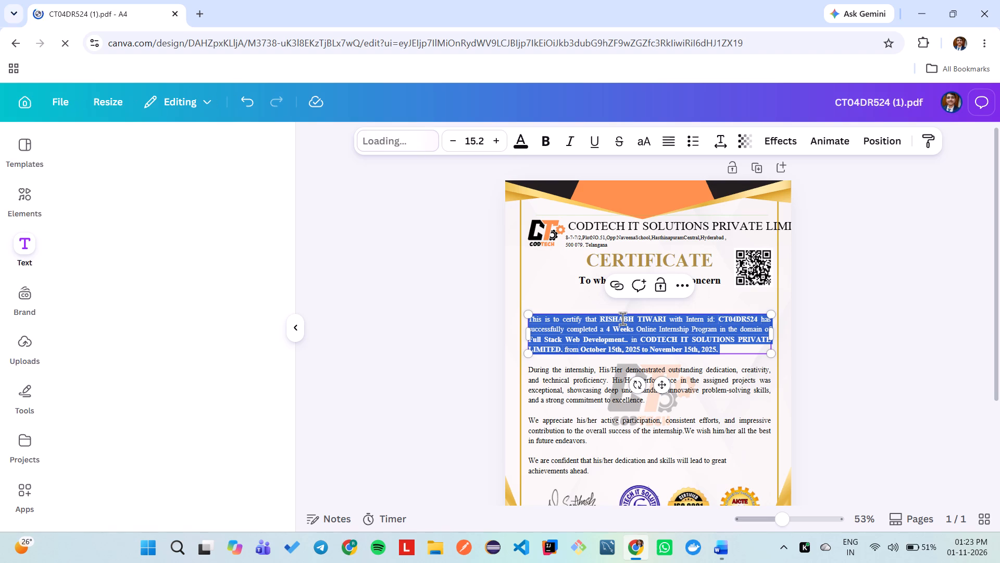
{"action": "left_click", "coordinate": [622, 319]}
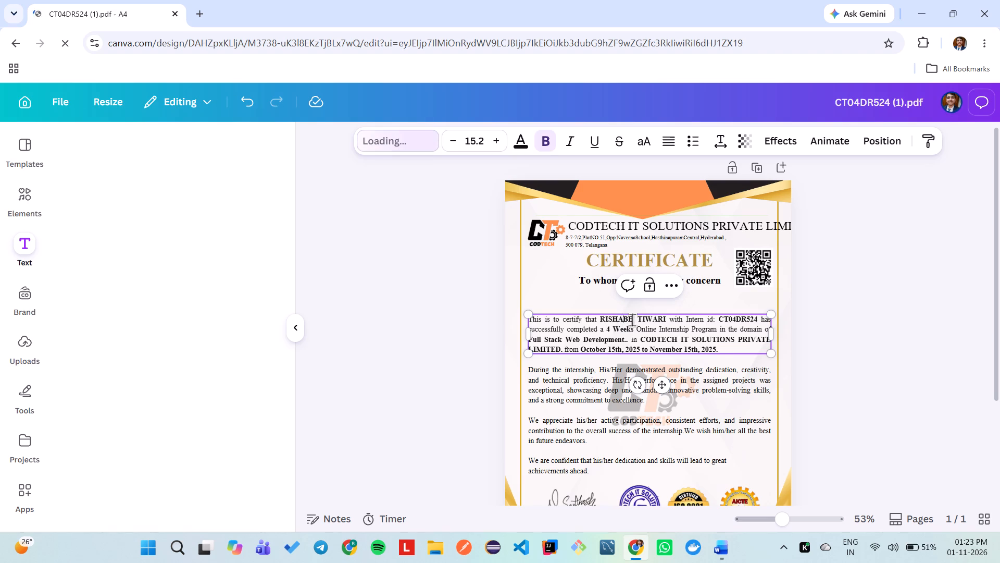
{"action": "left_click", "coordinate": [632, 320]}
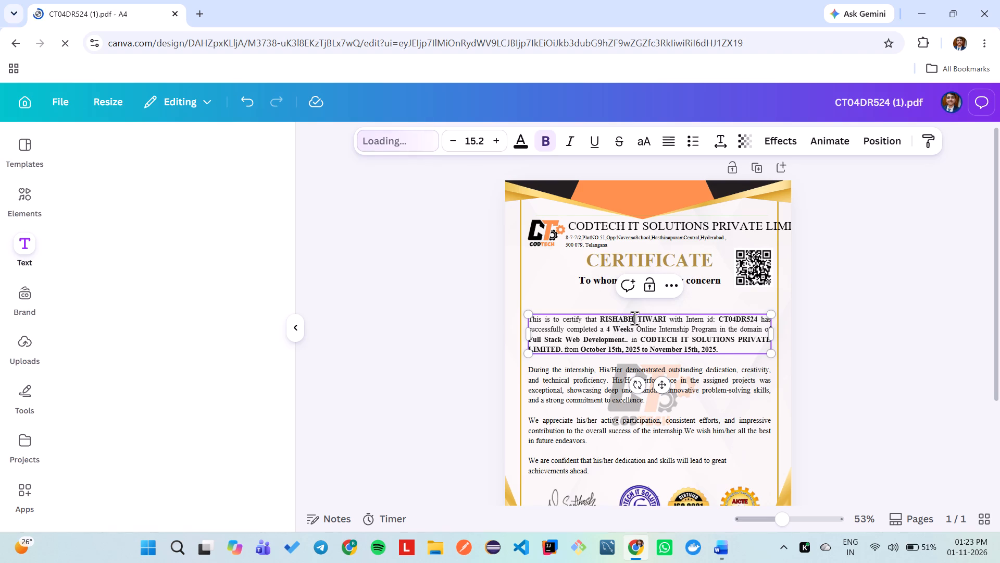
{"action": "left_click", "coordinate": [634, 317]}
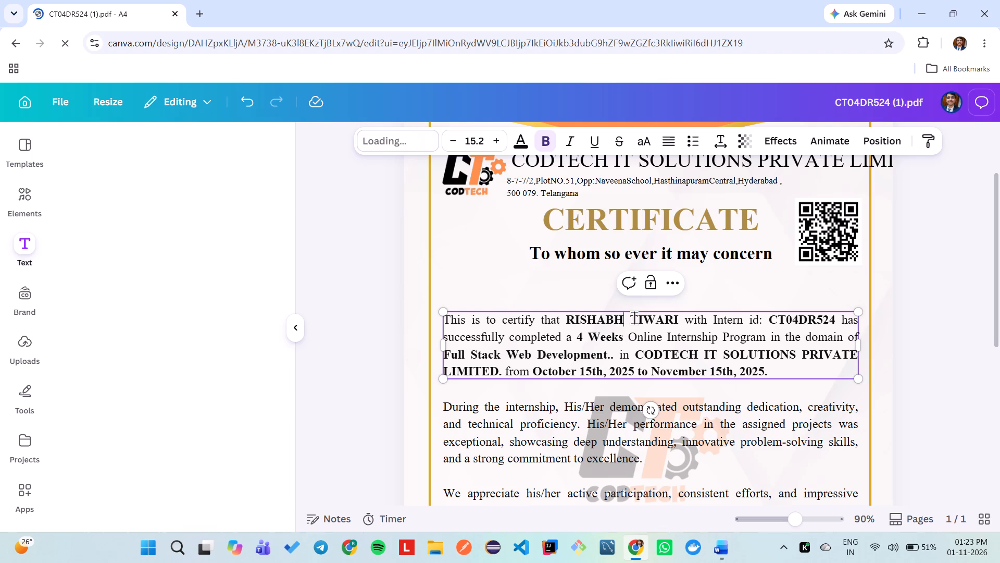
{"action": "double_click", "coordinate": [599, 318]}
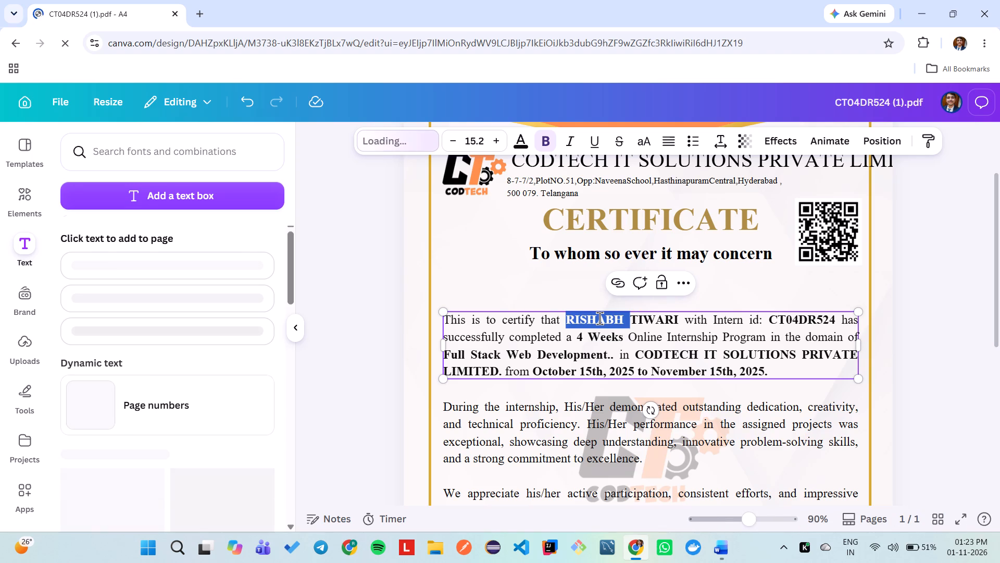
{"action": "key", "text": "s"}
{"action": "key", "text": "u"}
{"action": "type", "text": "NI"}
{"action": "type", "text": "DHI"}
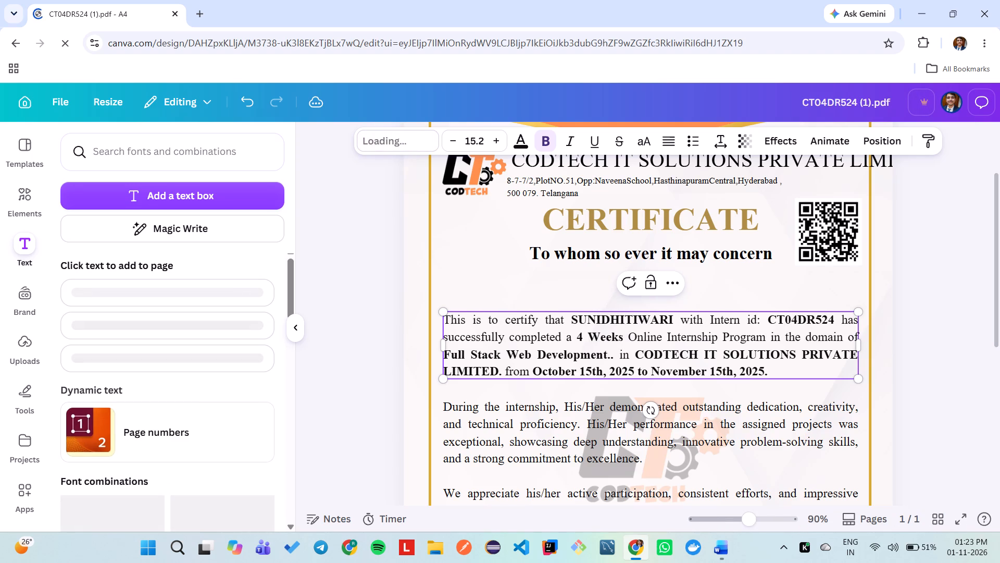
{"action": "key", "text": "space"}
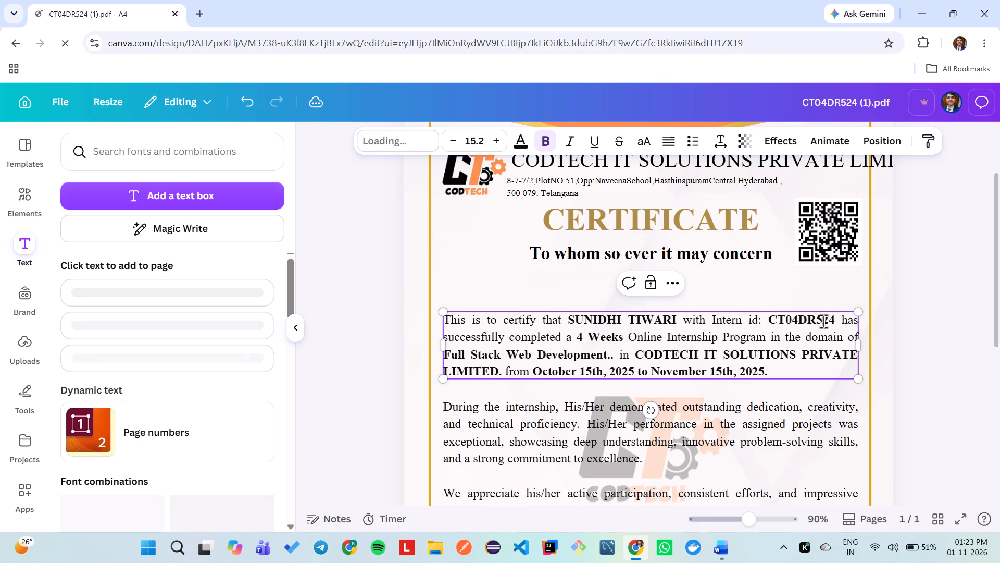
Change the first of the last three digits of the intern ID to 0.
{"action": "left_click", "coordinate": [835, 320]}
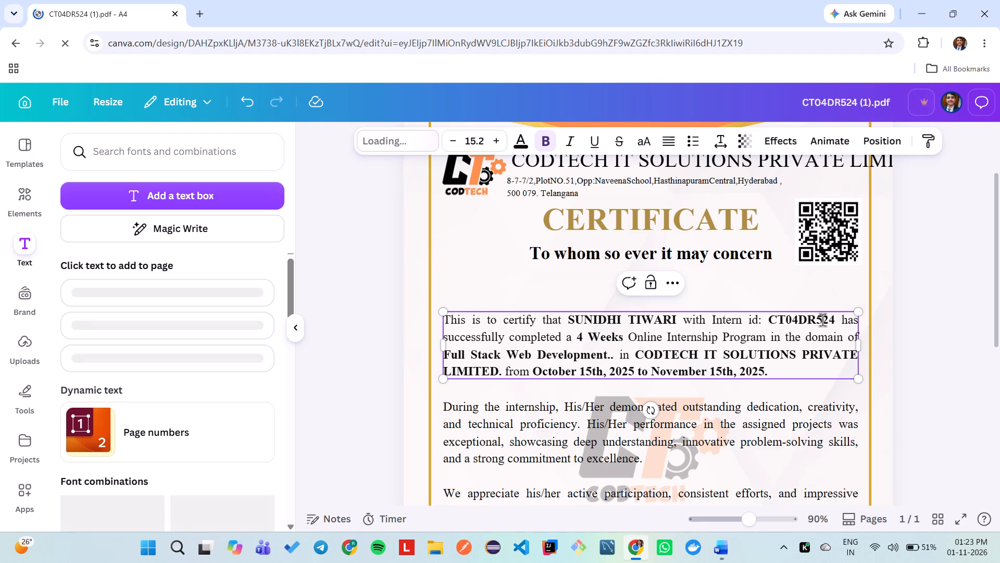
{"action": "left_click", "coordinate": [825, 317]}
{"action": "key", "text": "BackSpace"}
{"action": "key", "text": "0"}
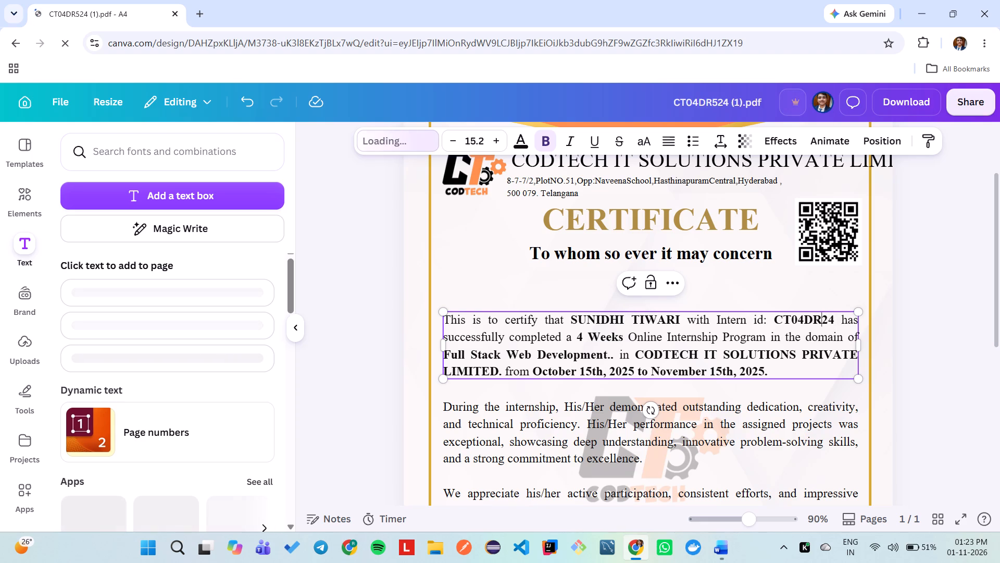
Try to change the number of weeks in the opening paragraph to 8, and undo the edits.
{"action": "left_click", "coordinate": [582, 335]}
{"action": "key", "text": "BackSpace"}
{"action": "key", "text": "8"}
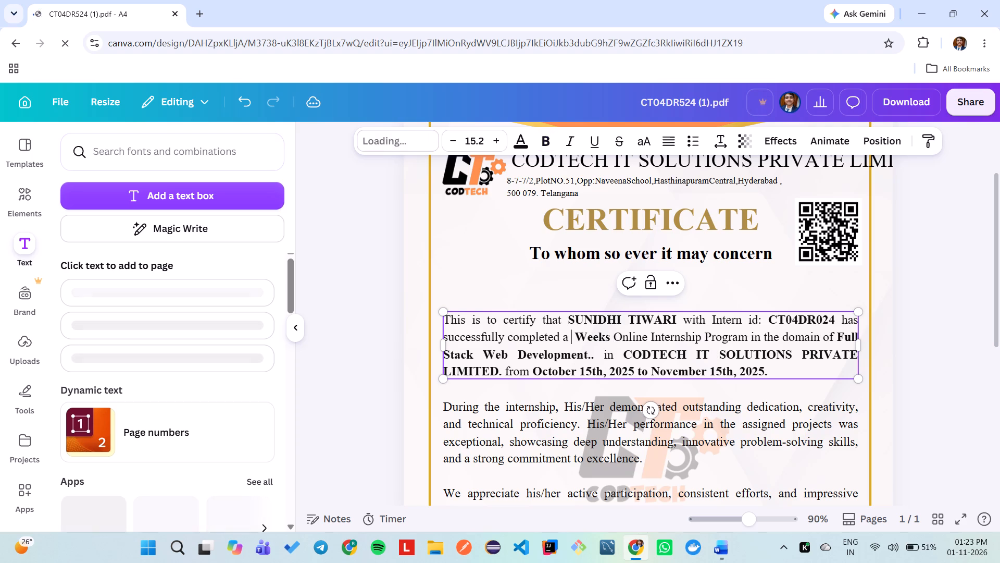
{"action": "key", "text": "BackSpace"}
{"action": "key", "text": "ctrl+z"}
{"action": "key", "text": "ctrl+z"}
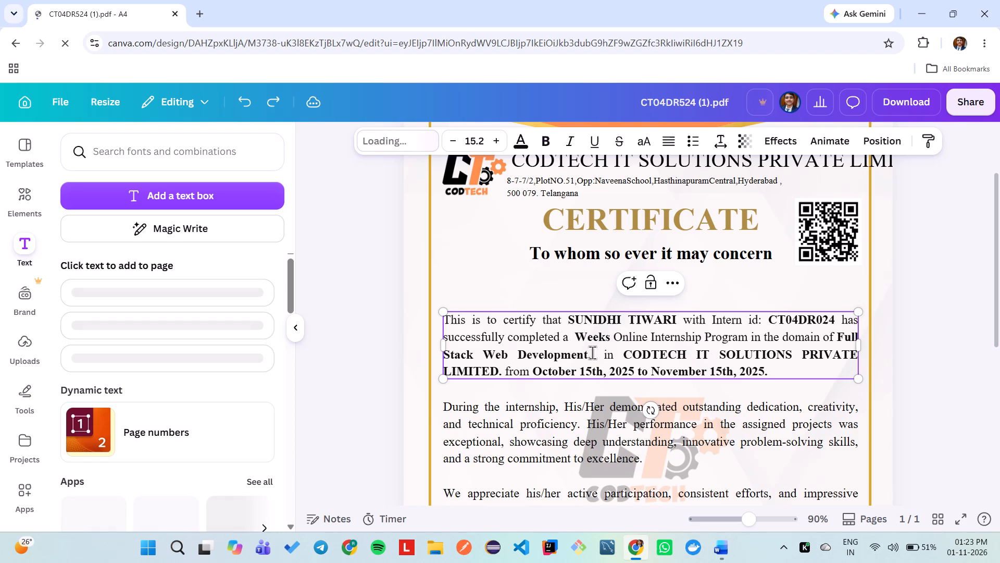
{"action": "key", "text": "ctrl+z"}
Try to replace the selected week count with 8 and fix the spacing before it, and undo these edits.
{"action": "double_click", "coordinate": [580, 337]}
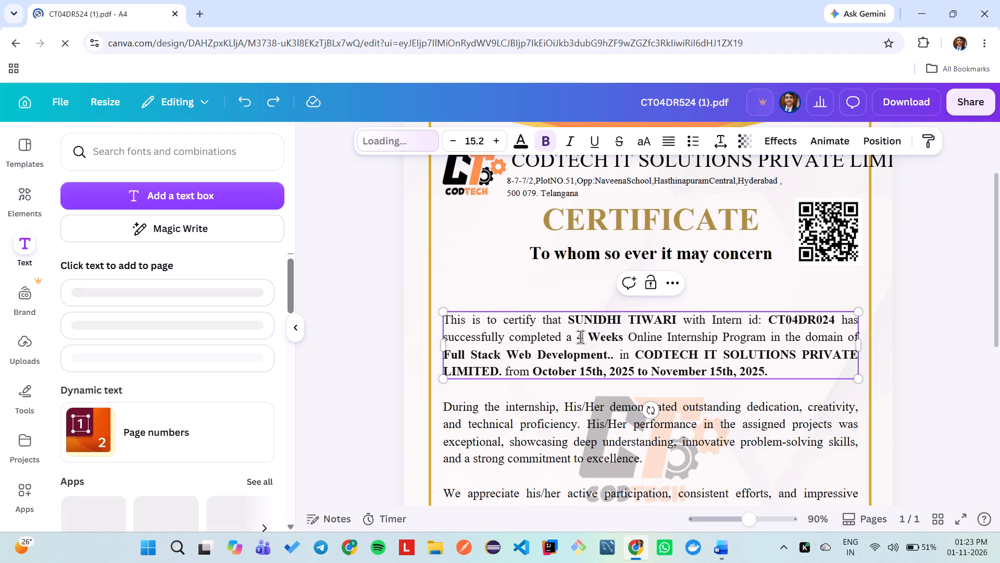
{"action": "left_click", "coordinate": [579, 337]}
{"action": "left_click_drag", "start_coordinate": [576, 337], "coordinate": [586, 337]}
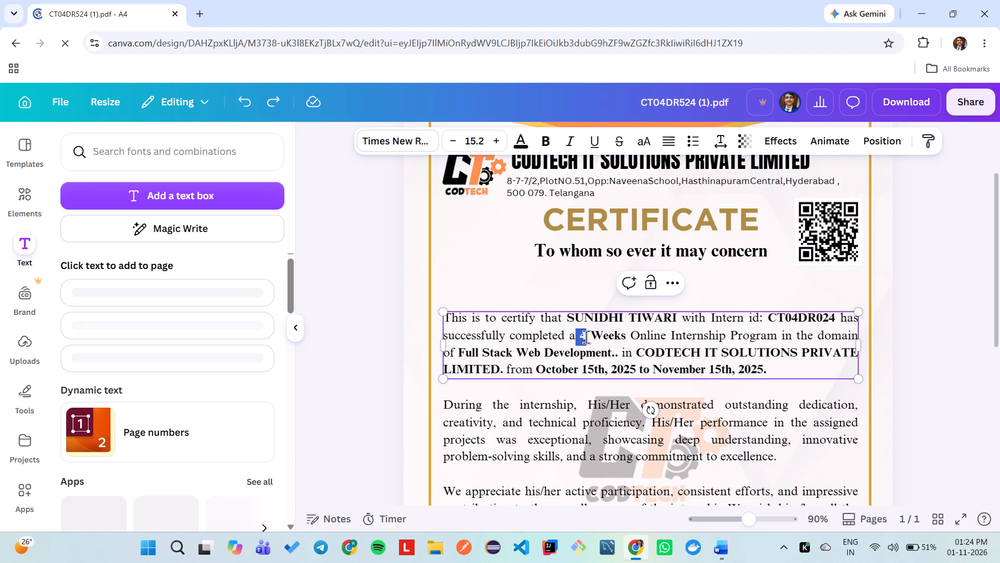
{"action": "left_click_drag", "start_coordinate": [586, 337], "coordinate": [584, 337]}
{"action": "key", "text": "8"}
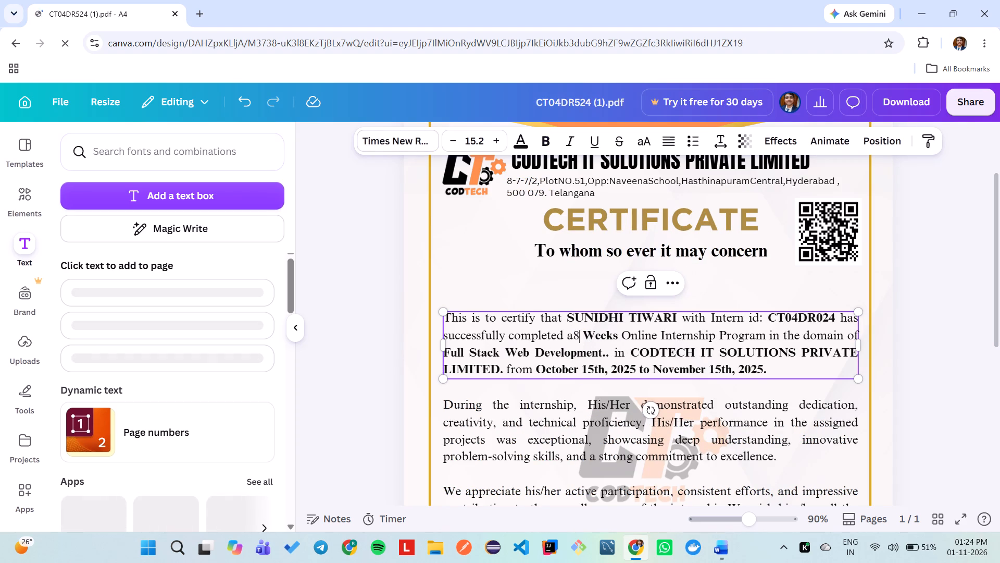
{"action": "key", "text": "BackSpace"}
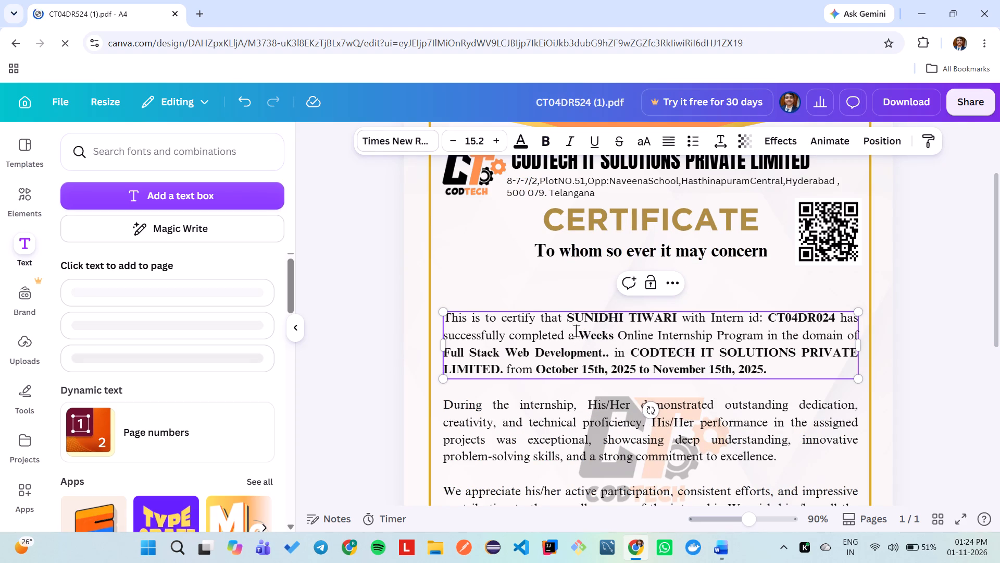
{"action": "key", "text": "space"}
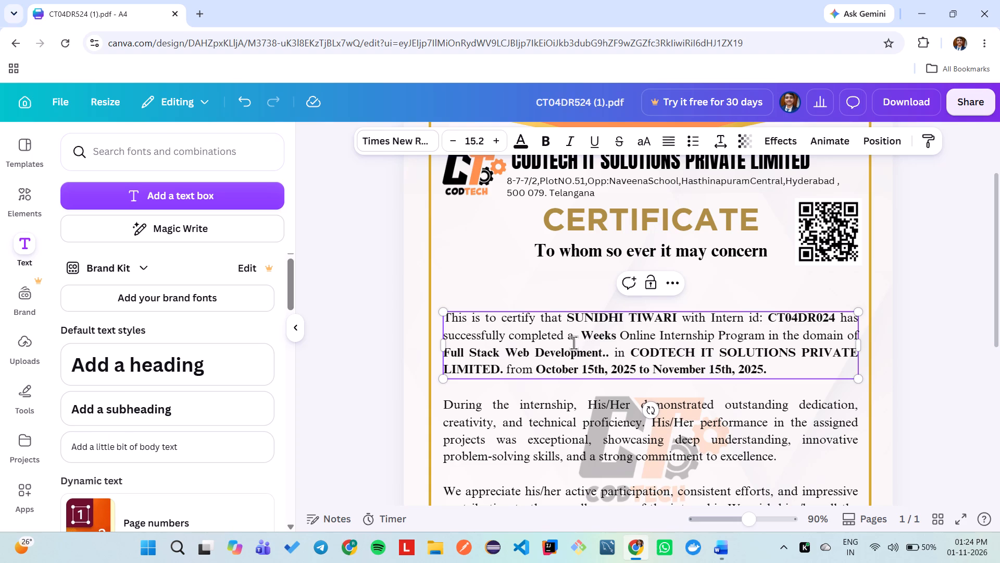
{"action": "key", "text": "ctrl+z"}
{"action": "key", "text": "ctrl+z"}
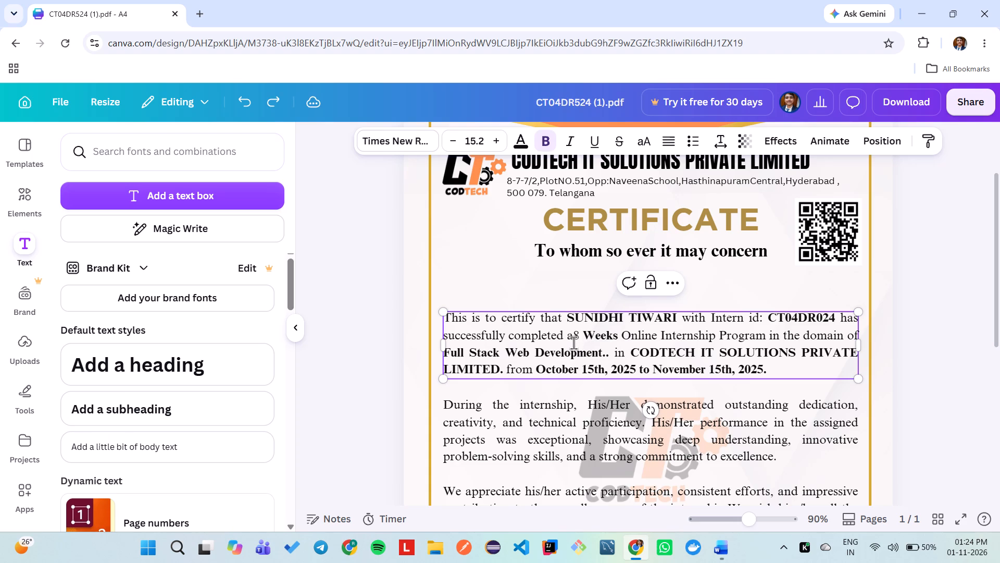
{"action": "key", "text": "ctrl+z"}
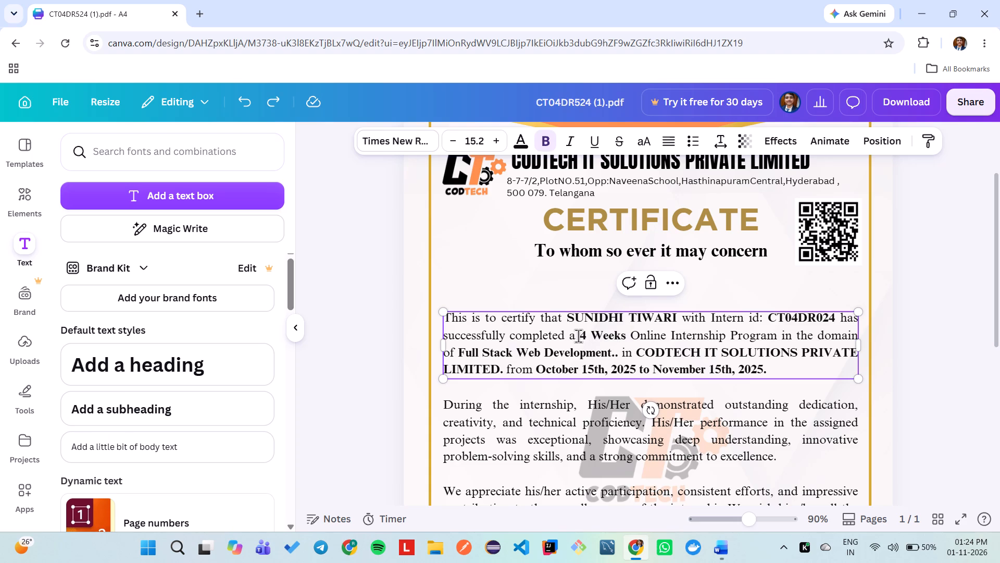
Set the internship duration in the opening paragraph to 8 Weeks, keeping the bold formatting and the preceding space.
{"action": "left_click", "coordinate": [578, 336]}
{"action": "left_click_drag", "start_coordinate": [578, 336], "coordinate": [584, 335]}
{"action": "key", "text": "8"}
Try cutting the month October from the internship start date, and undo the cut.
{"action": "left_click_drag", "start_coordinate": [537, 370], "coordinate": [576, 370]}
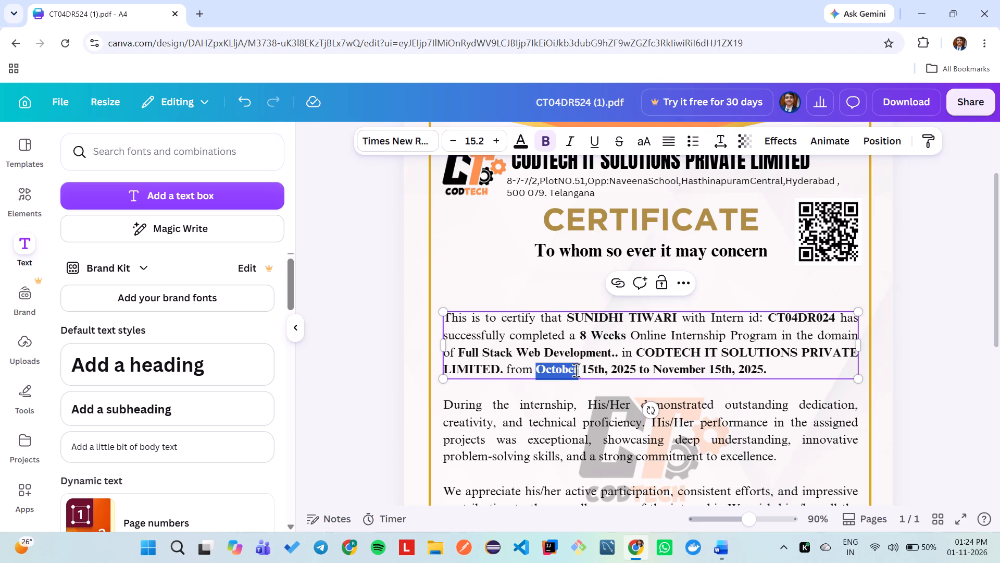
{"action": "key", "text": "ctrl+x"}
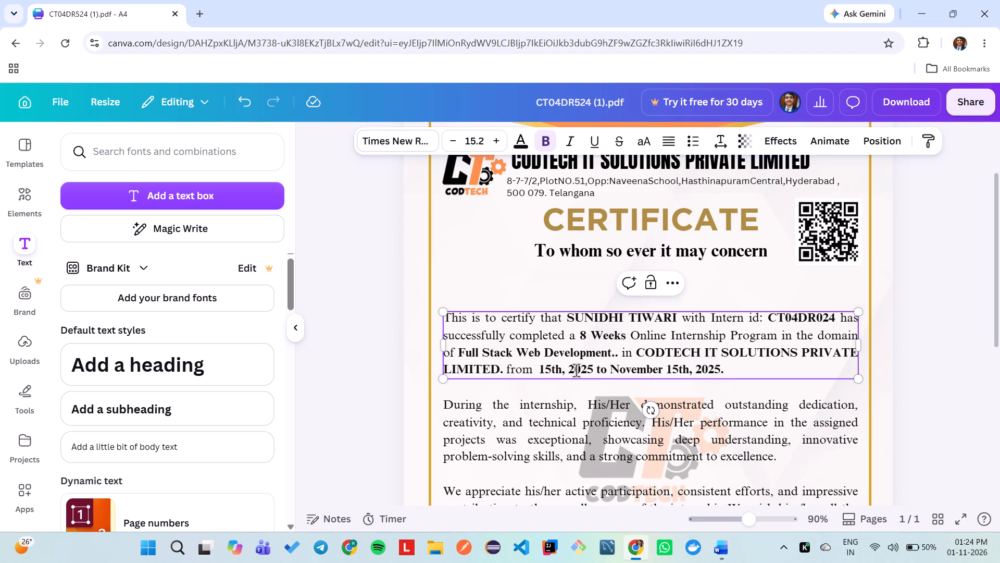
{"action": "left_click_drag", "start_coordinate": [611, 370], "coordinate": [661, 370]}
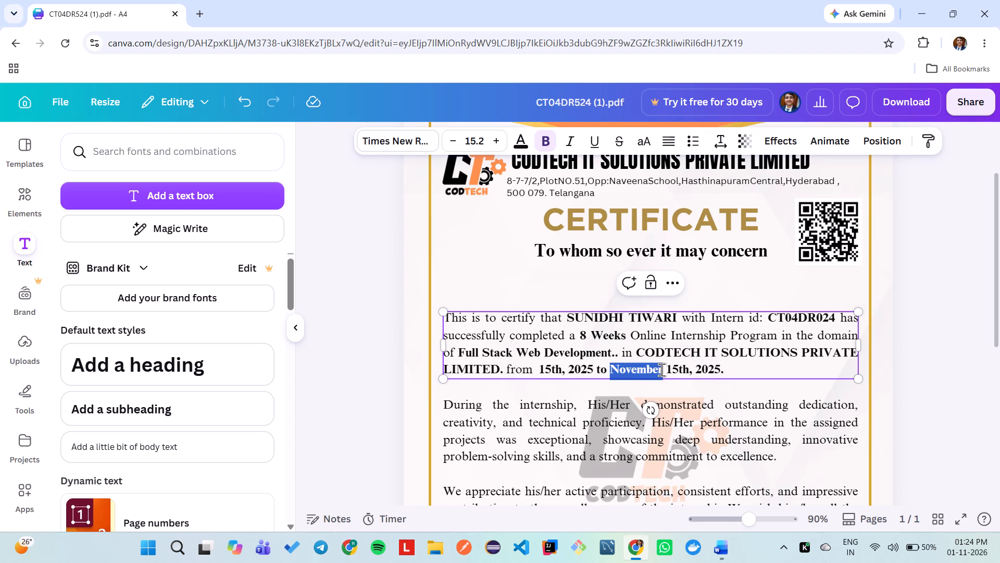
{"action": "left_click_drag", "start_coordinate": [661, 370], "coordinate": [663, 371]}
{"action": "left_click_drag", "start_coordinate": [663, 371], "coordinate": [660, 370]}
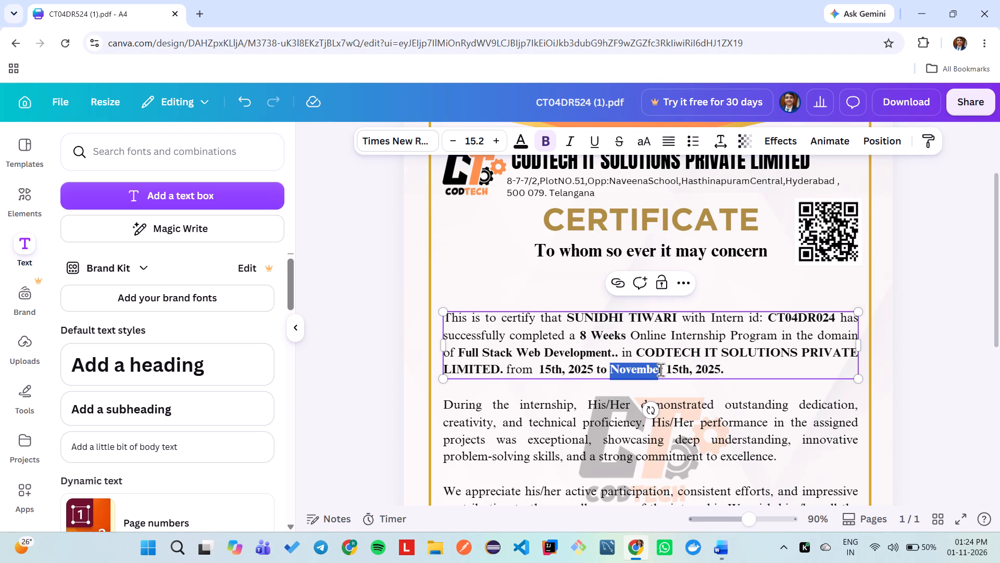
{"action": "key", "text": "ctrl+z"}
Change the month of the internship start date to August.
{"action": "double_click", "coordinate": [552, 372]}
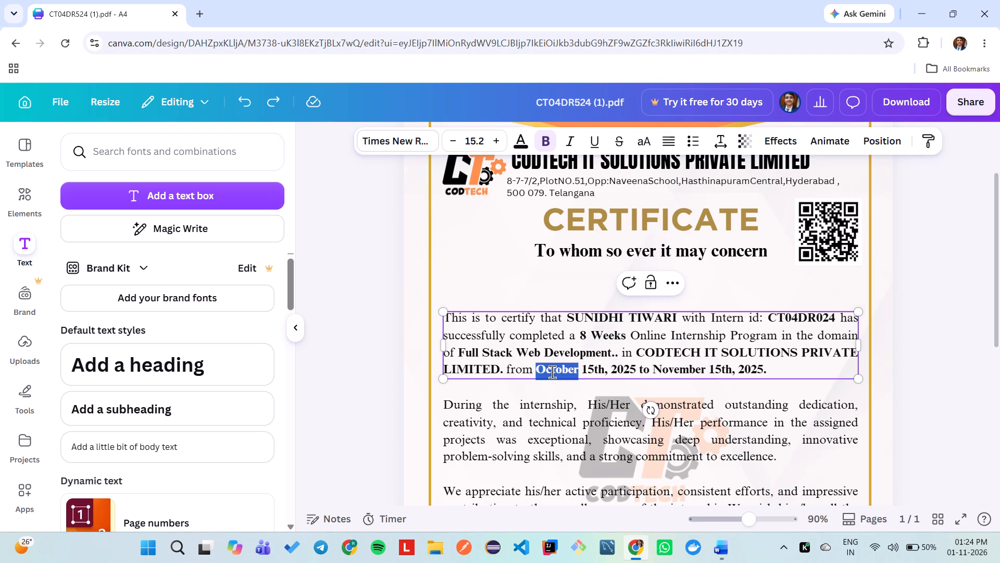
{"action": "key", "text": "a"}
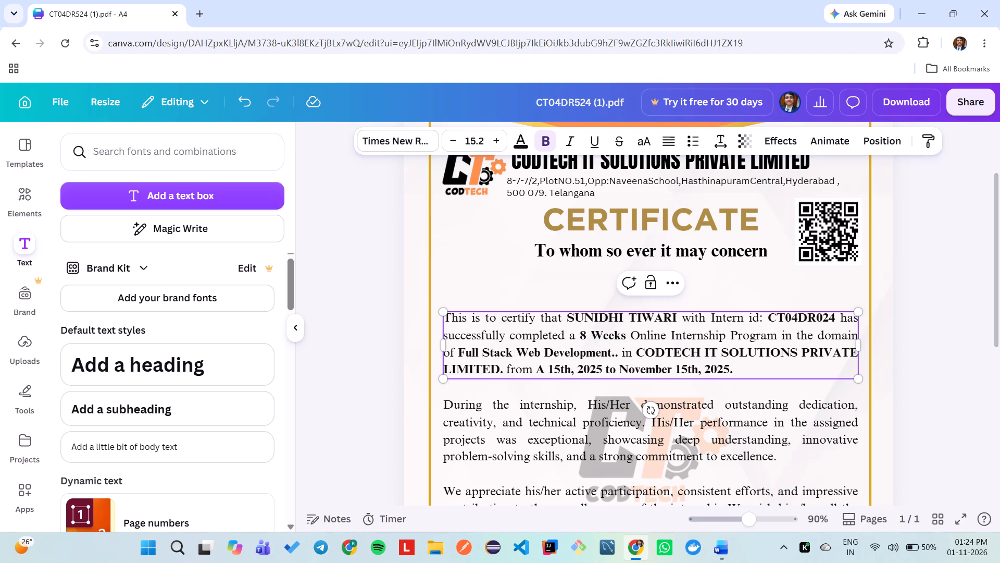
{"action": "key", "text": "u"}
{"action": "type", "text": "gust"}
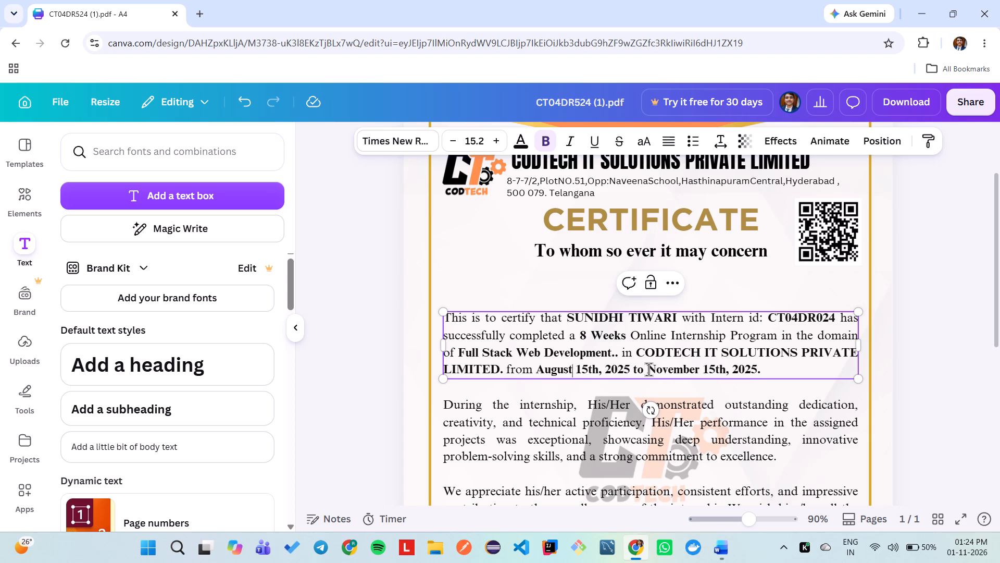
Change the month of the internship end date to October.
{"action": "left_click_drag", "start_coordinate": [648, 369], "coordinate": [697, 368]}
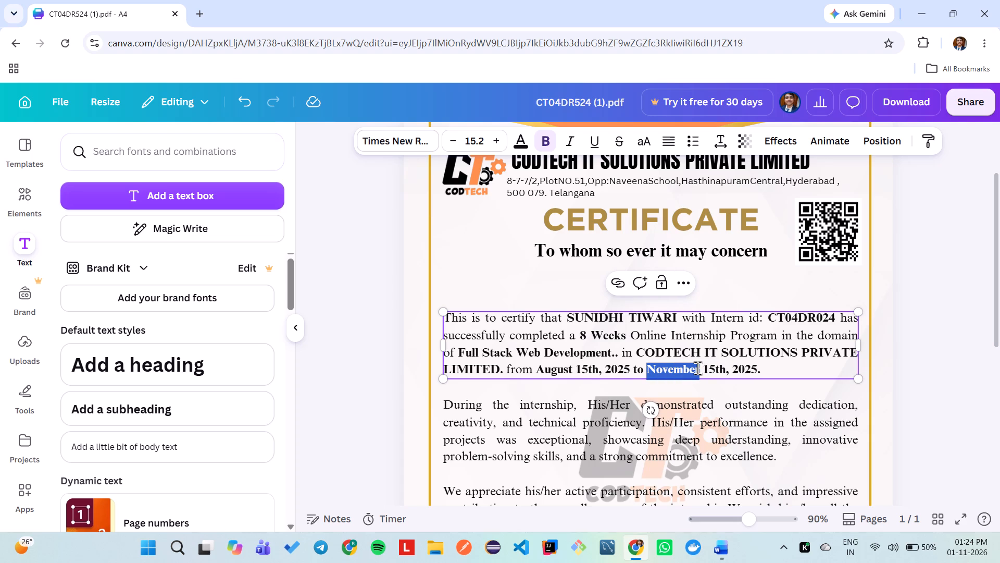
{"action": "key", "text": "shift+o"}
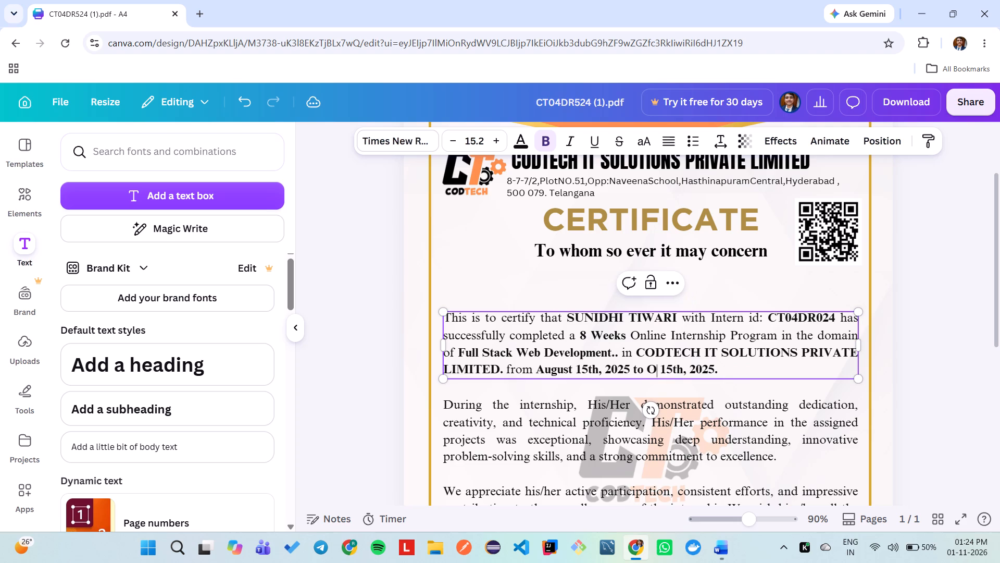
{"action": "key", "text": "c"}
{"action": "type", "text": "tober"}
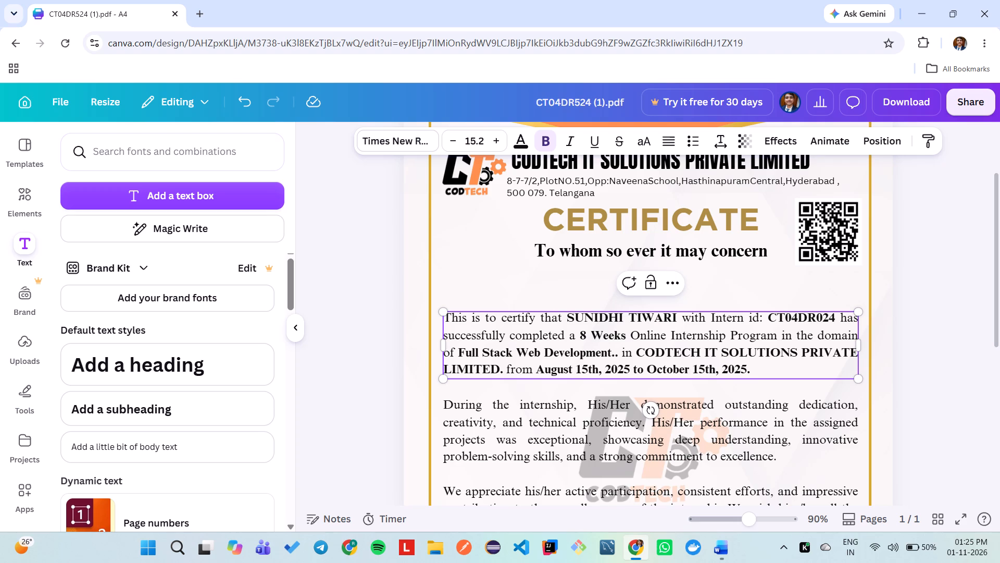
Change the year of the internship end date in the opening paragraph to 2026.
{"action": "left_click", "coordinate": [747, 369]}
{"action": "left_click", "coordinate": [747, 369]}
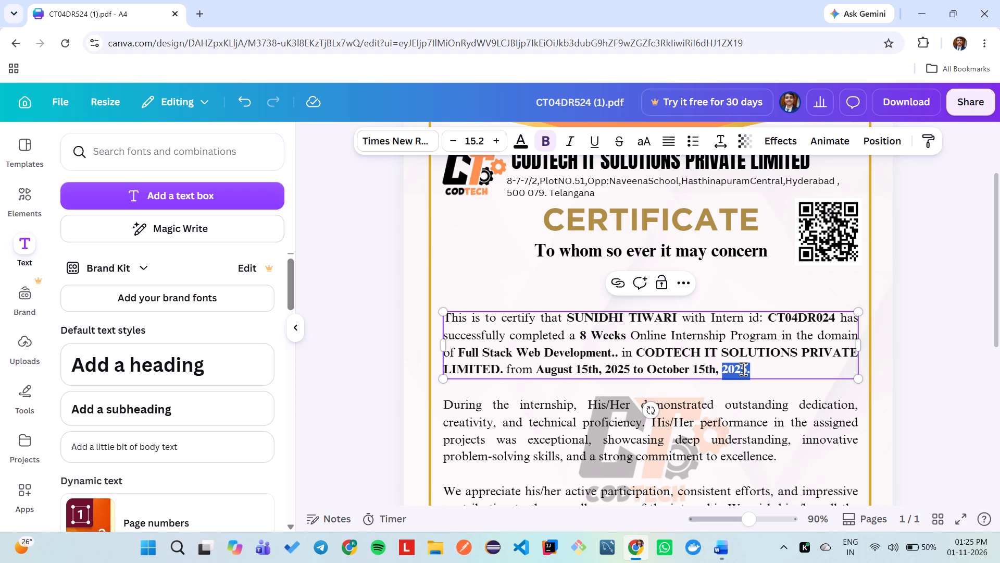
{"action": "left_click", "coordinate": [743, 369]}
{"action": "left_click_drag", "start_coordinate": [740, 369], "coordinate": [745, 369]}
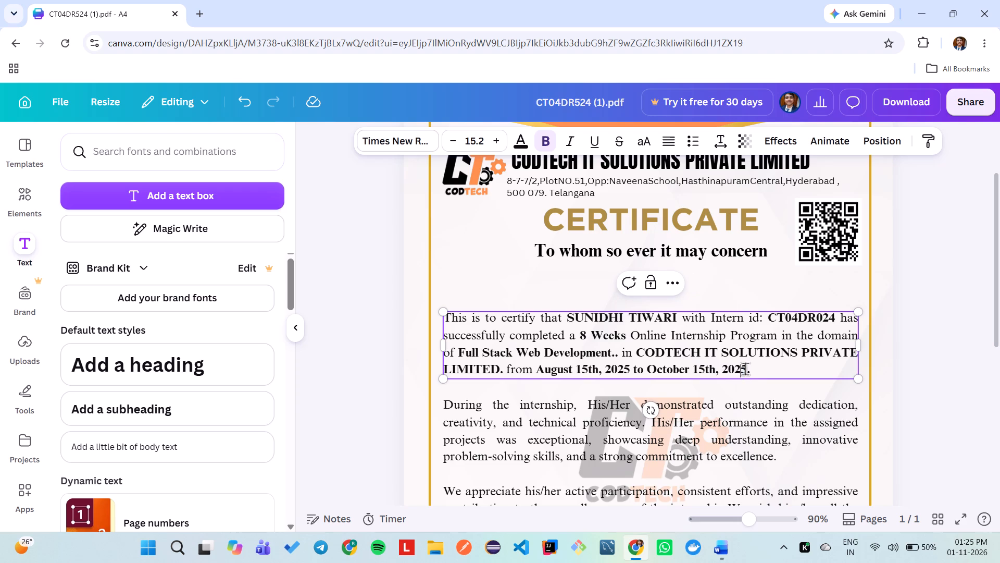
{"action": "left_click_drag", "start_coordinate": [745, 369], "coordinate": [746, 369]}
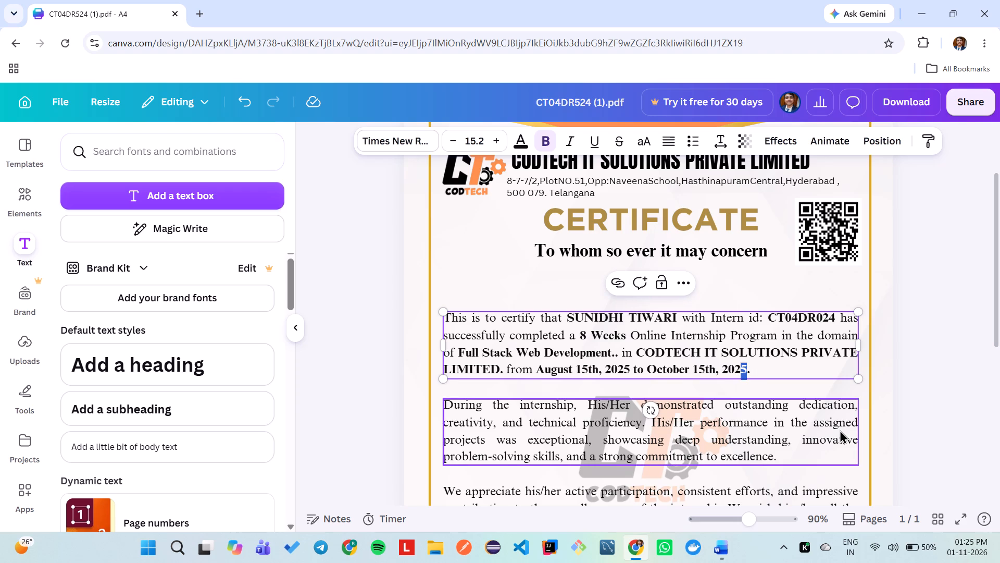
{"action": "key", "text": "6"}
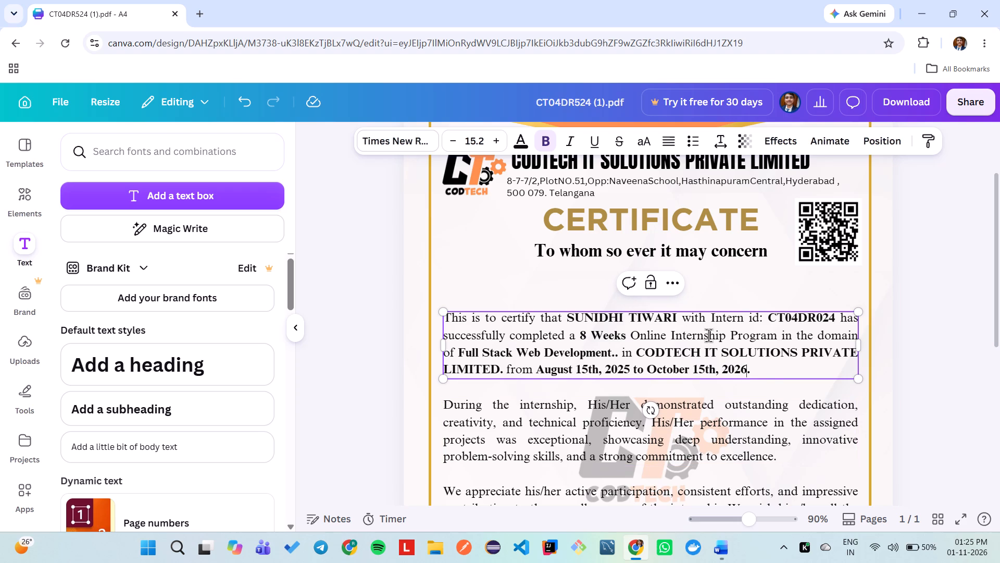
{"action": "left_click", "coordinate": [763, 368]}
Download the edited certificate as a PDF with the Digital preset.
{"action": "scroll", "coordinate": [683, 386], "scroll_direction": "down", "scroll_amount": 1}
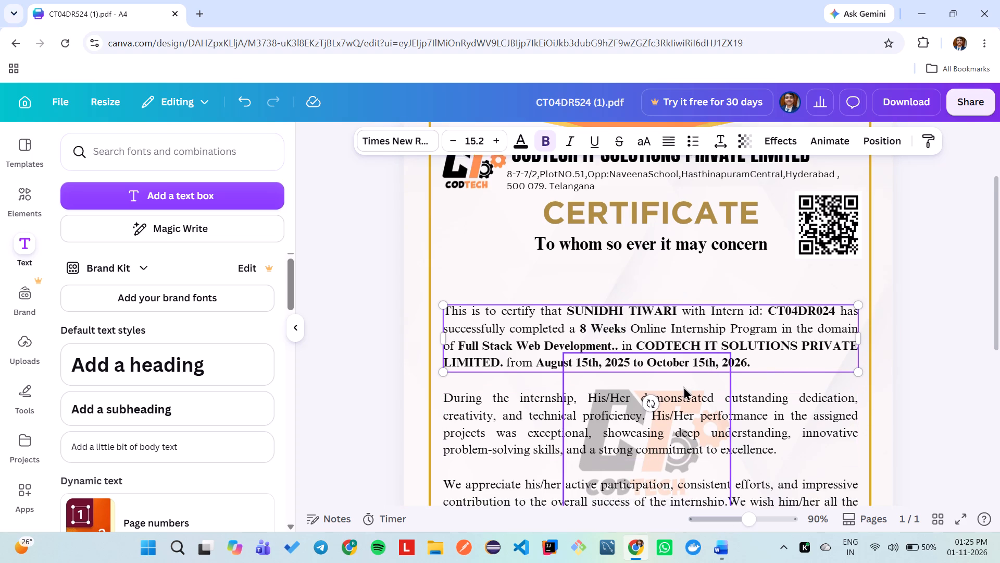
{"action": "scroll", "coordinate": [683, 386], "scroll_direction": "down", "scroll_amount": 2}
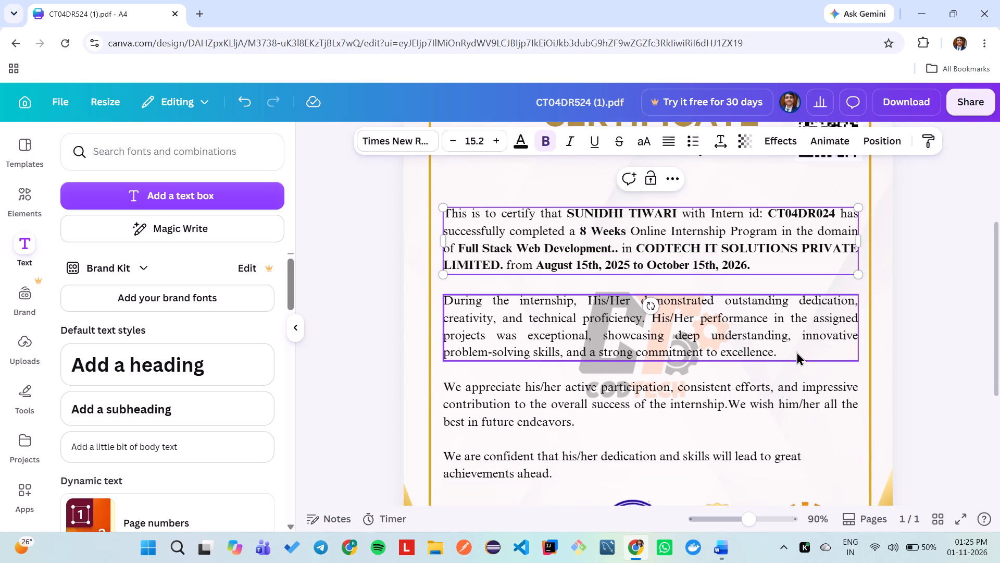
{"action": "scroll", "coordinate": [796, 351], "scroll_direction": "down", "scroll_amount": 6}
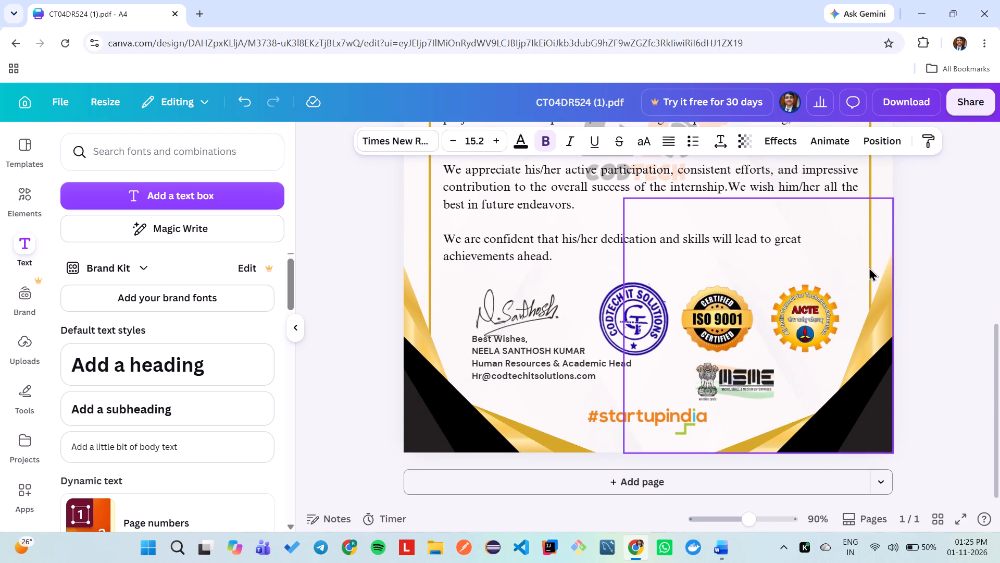
{"action": "left_click", "coordinate": [896, 100]}
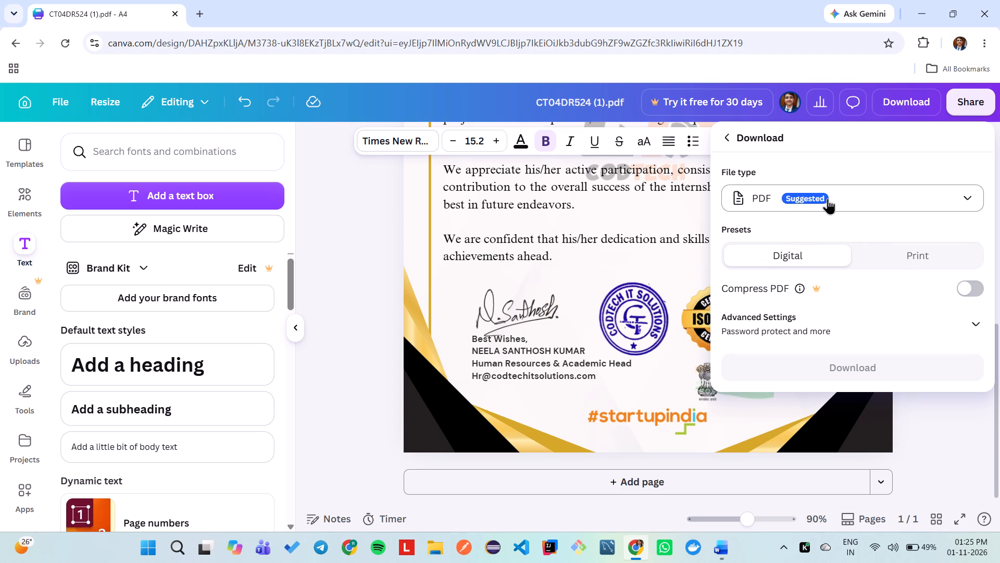
{"action": "left_click", "coordinate": [853, 191]}
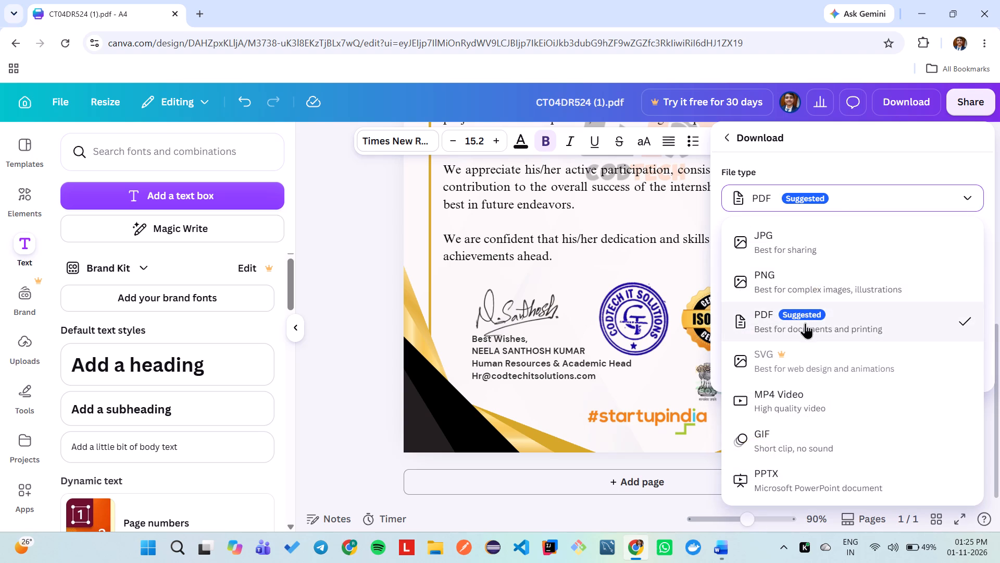
{"action": "left_click", "coordinate": [800, 319]}
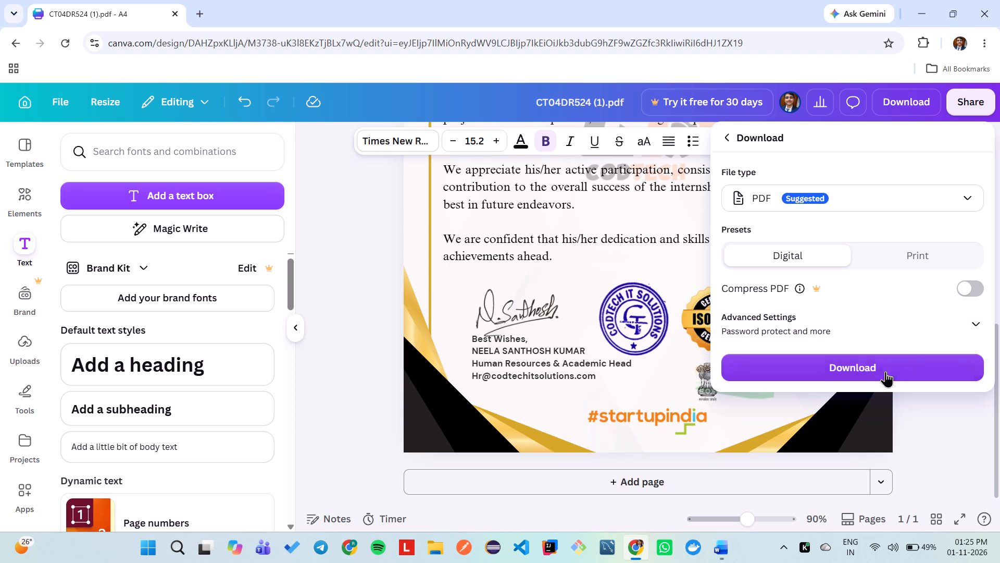
{"action": "left_click", "coordinate": [885, 371]}
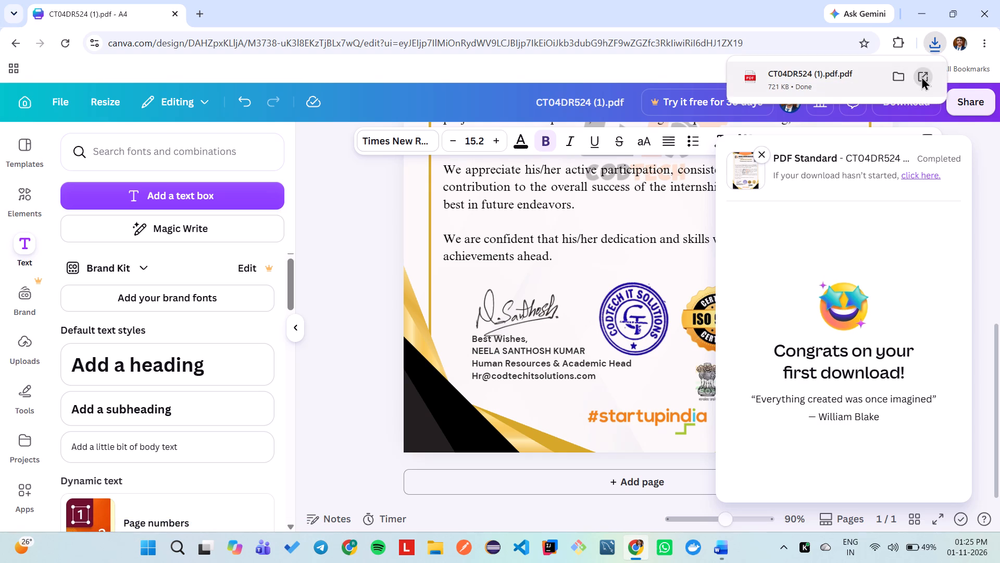
Open the downloaded certificate PDF in the browser and check the edited name, intern ID, duration and dates.
{"action": "left_click", "coordinate": [921, 76]}
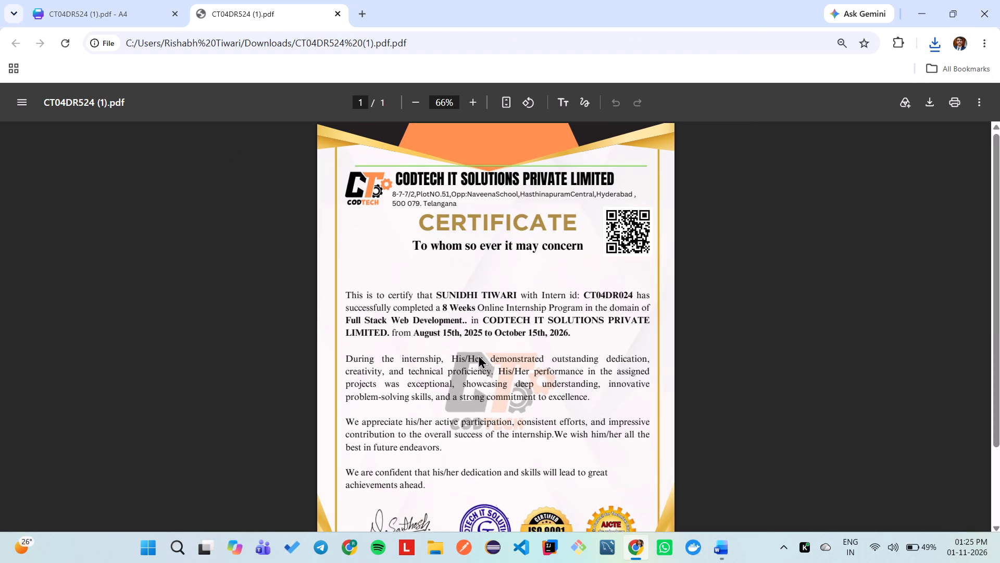
{"action": "scroll", "coordinate": [478, 354], "scroll_direction": "up", "scroll_amount": 1}
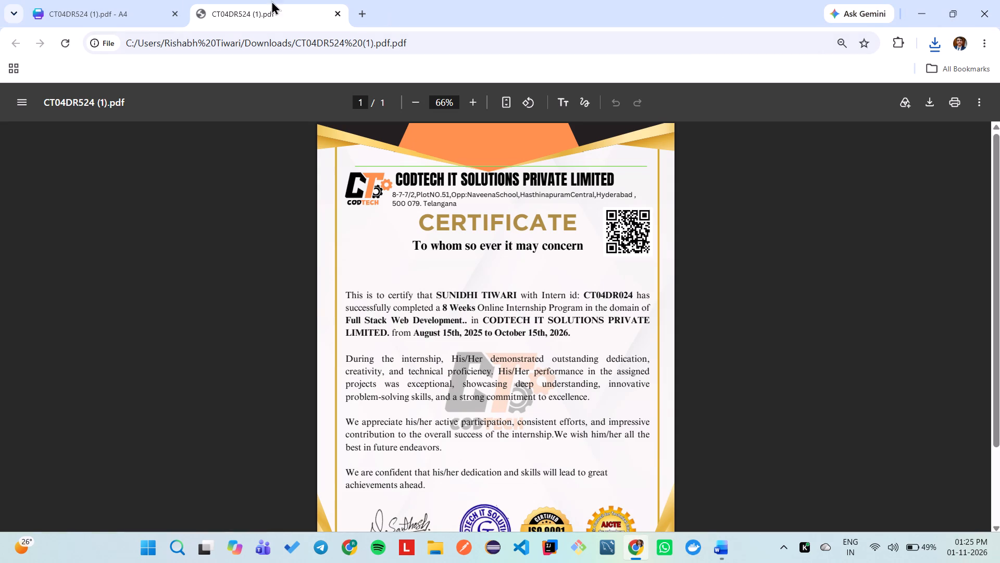
Show the downloaded CT04DR524 (1).pdf in the Downloads folder in File Explorer and open its file name for editing.
{"action": "left_click", "coordinate": [120, 0]}
{"action": "left_click", "coordinate": [936, 37]}
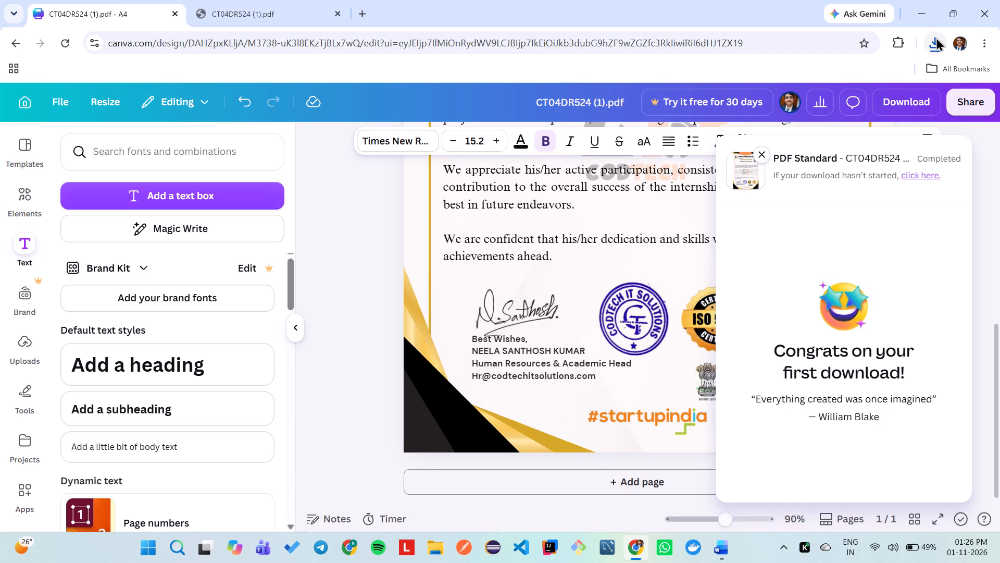
{"action": "left_click", "coordinate": [894, 109]}
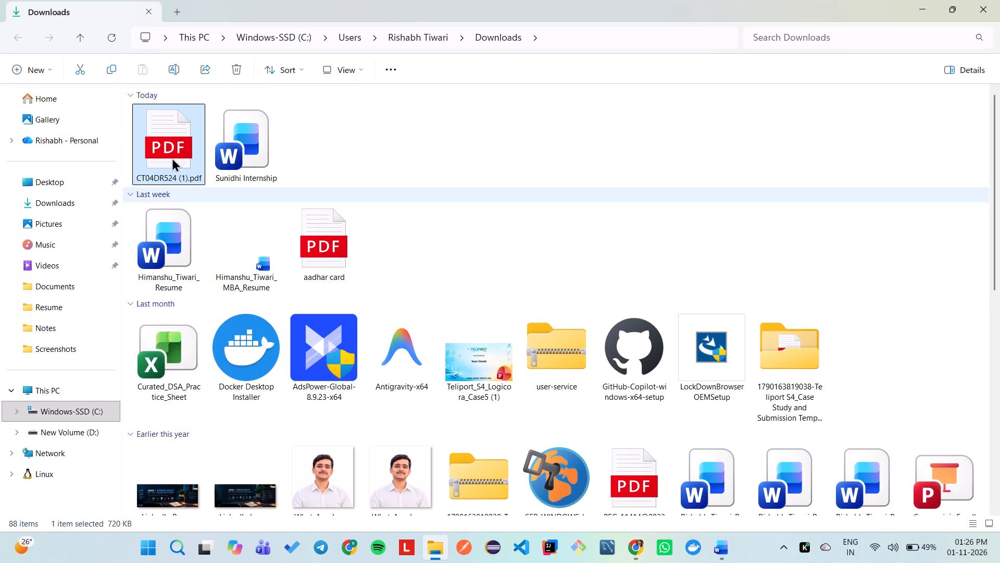
{"action": "left_click", "coordinate": [174, 154]}
{"action": "key", "text": "F2"}
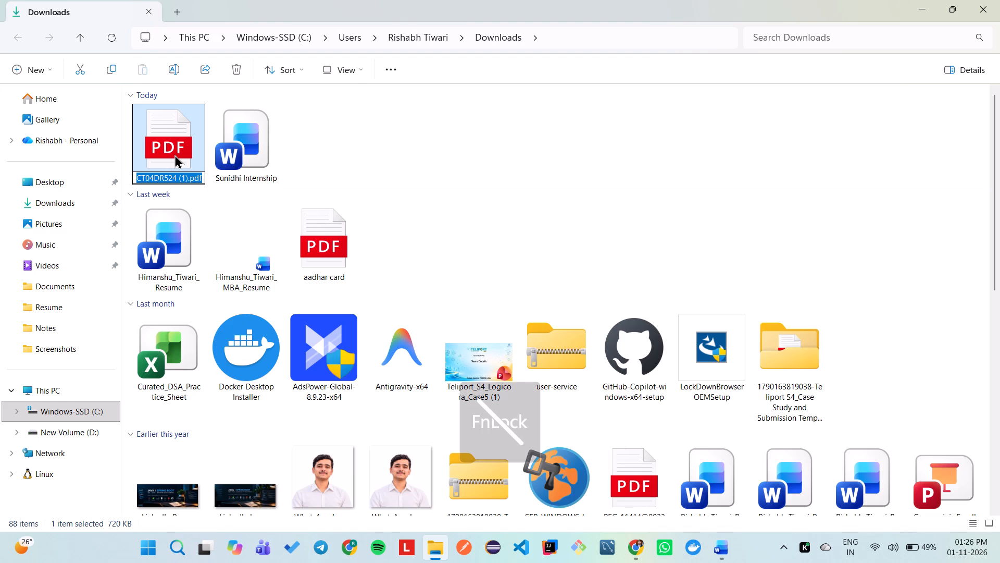
Rename the downloaded certificate PDF as "sundhi internship certificate".
{"action": "key", "text": "BackSpace"}
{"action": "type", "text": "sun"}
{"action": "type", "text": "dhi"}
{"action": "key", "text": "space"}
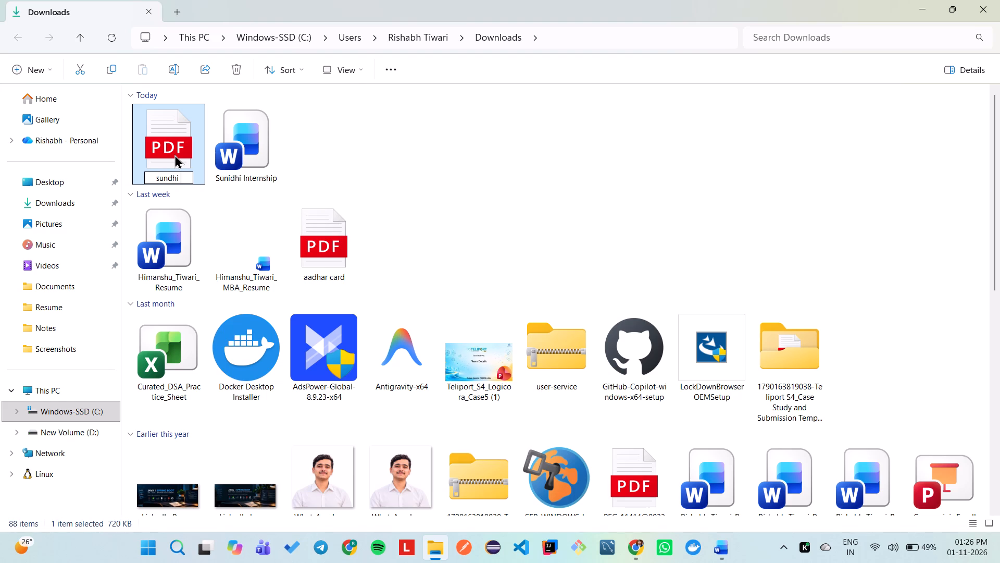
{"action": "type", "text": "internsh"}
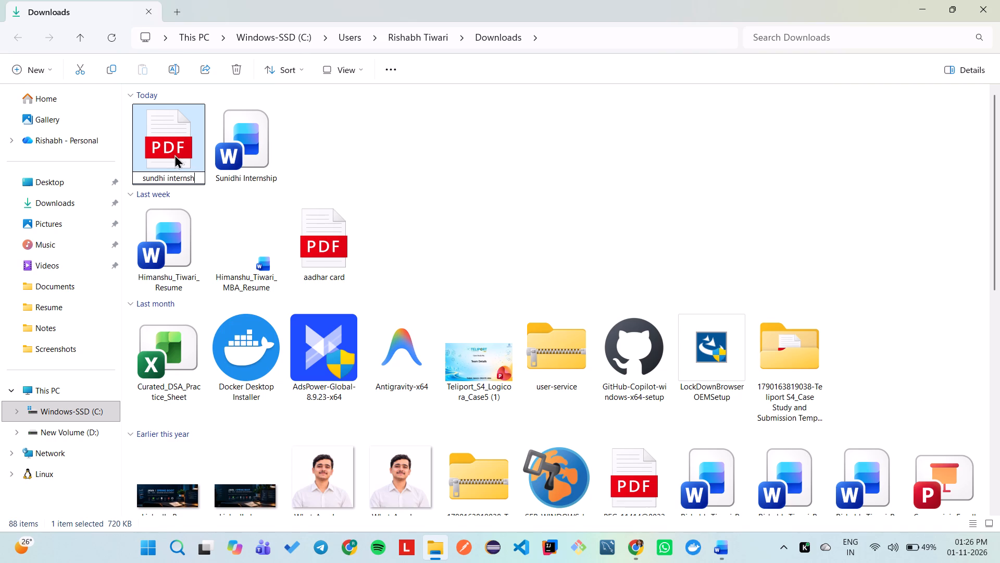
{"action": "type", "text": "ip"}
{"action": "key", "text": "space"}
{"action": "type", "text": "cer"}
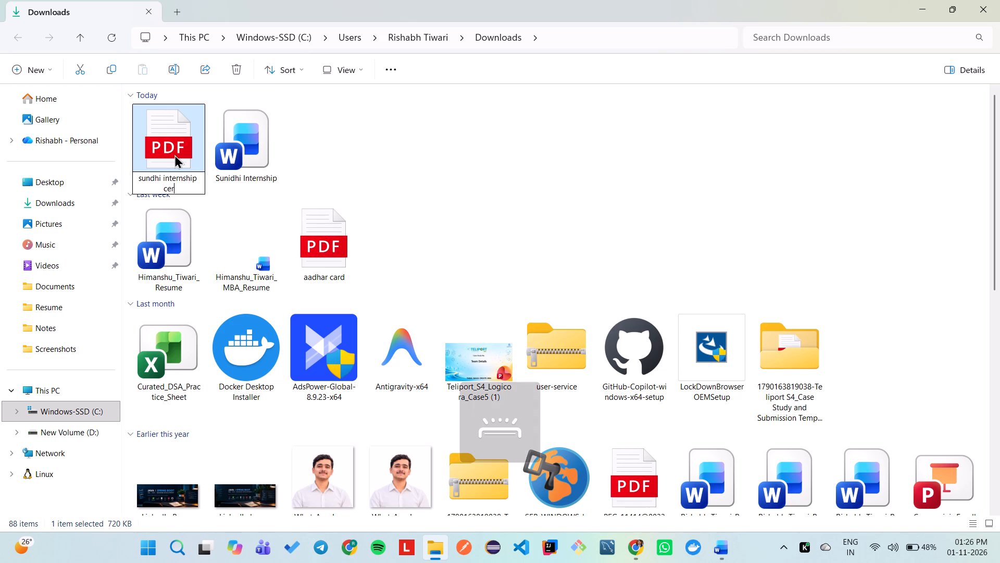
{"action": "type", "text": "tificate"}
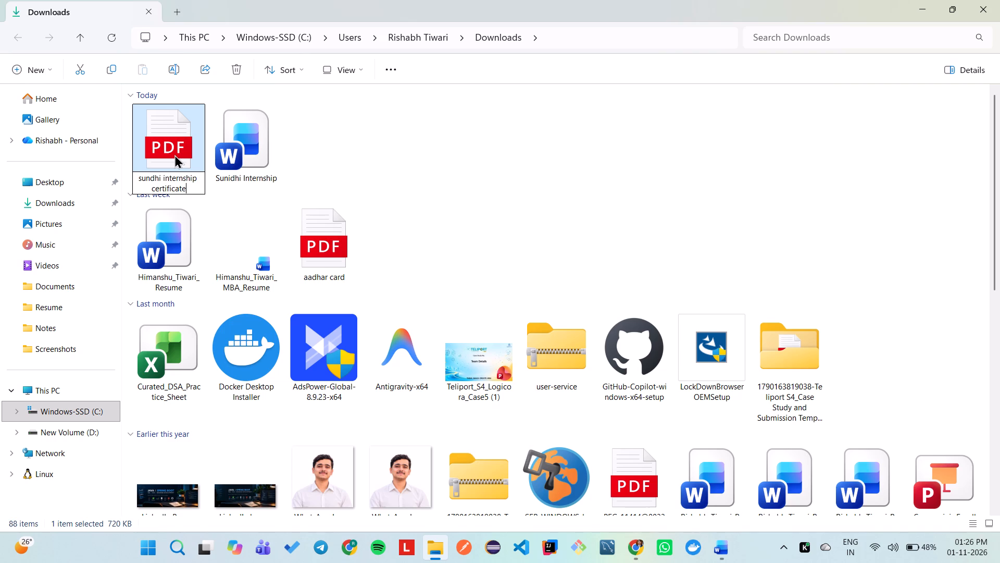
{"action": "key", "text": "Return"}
Copy the renamed certificate PDF from the Downloads folder to the clipboard.
{"action": "right_click", "coordinate": [178, 148]}
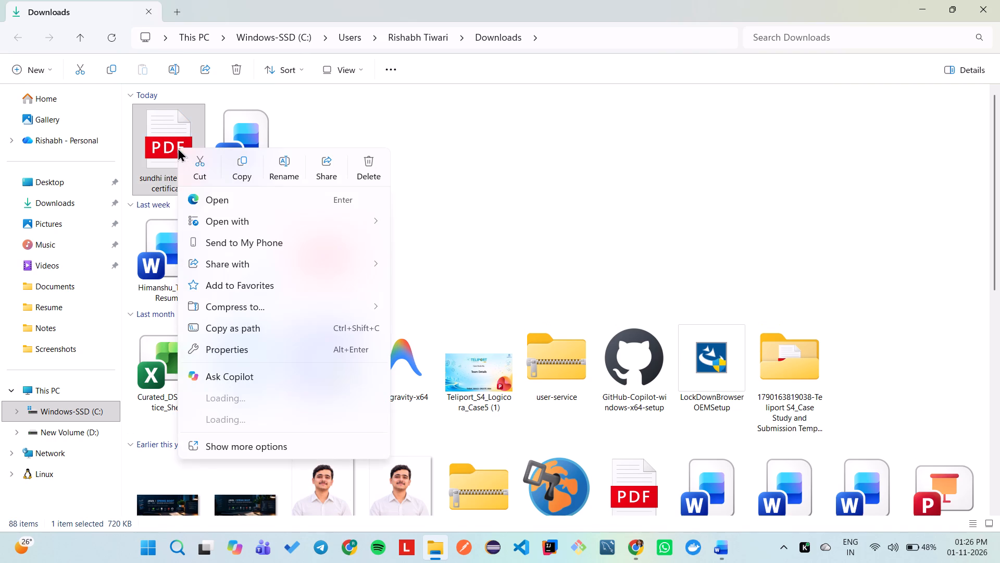
{"action": "left_click", "coordinate": [244, 164]}
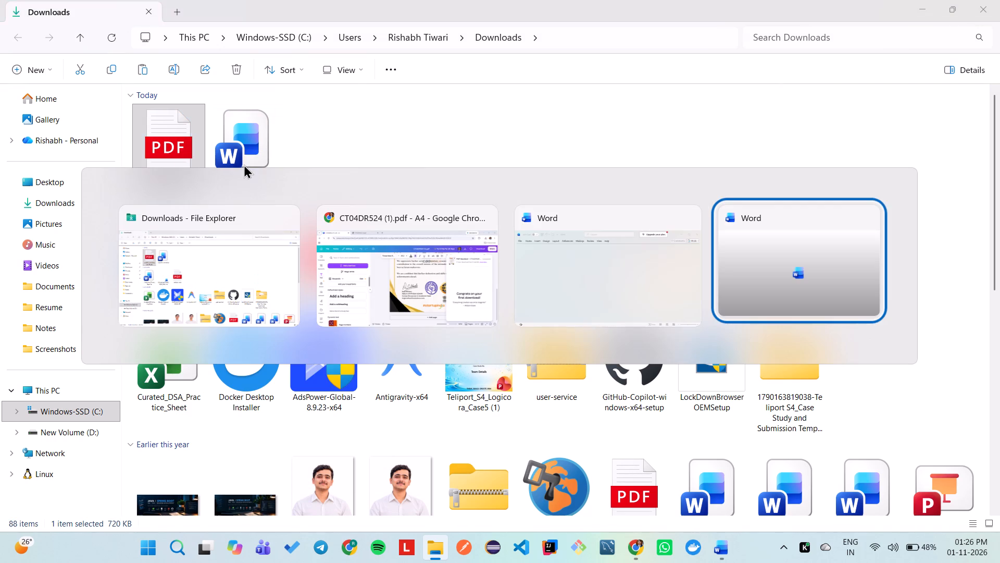
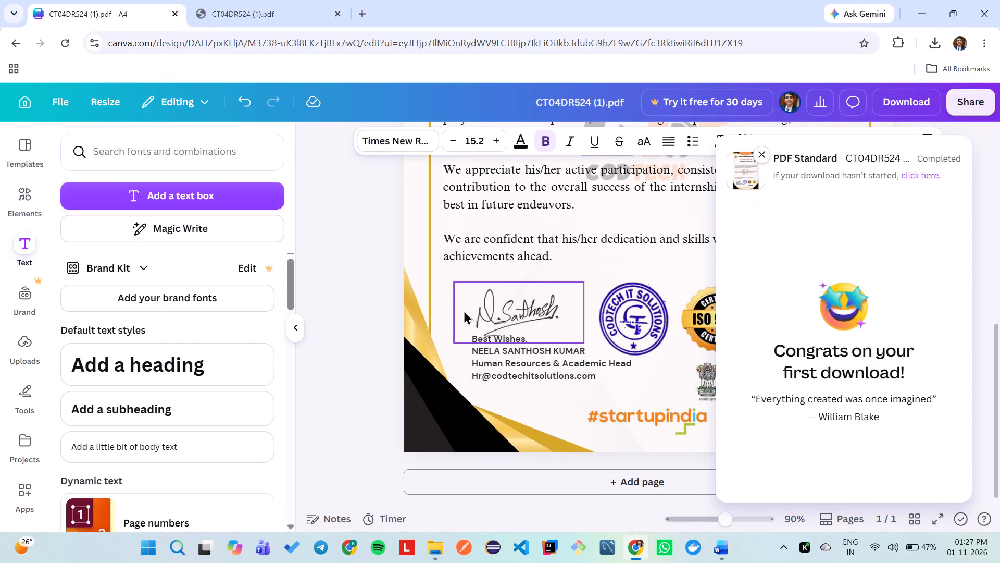
Return to the certificate design and select the intern's first name in the opening paragraph.
{"action": "left_click", "coordinate": [358, 255]}
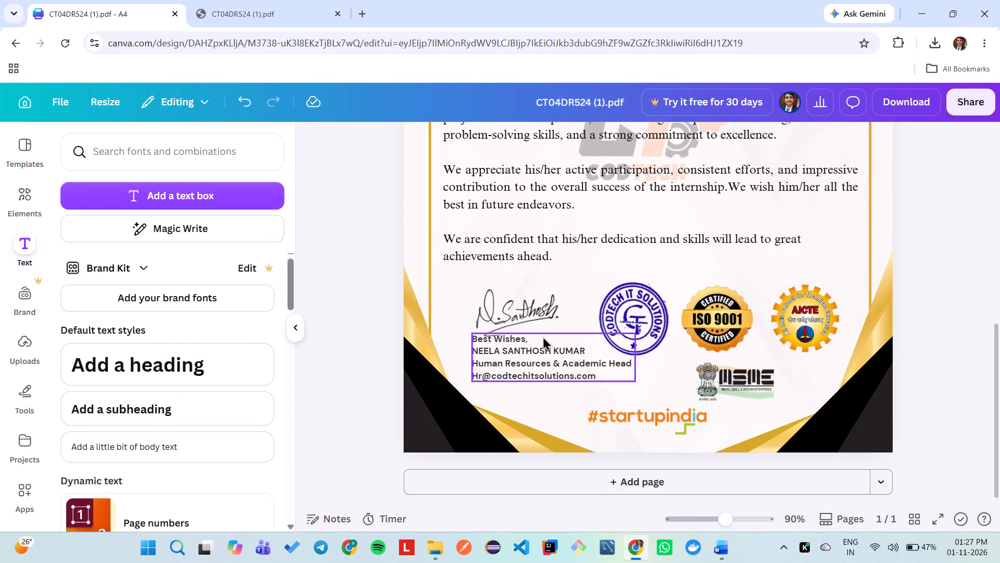
{"action": "scroll", "coordinate": [584, 348], "scroll_direction": "up", "scroll_amount": 5}
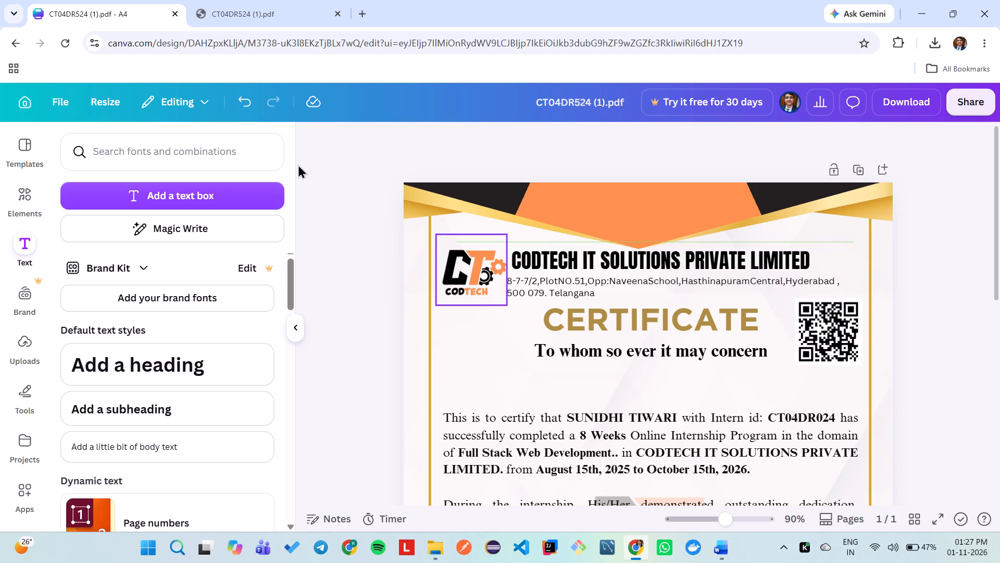
{"action": "left_click", "coordinate": [596, 414]}
{"action": "double_click", "coordinate": [597, 415]}
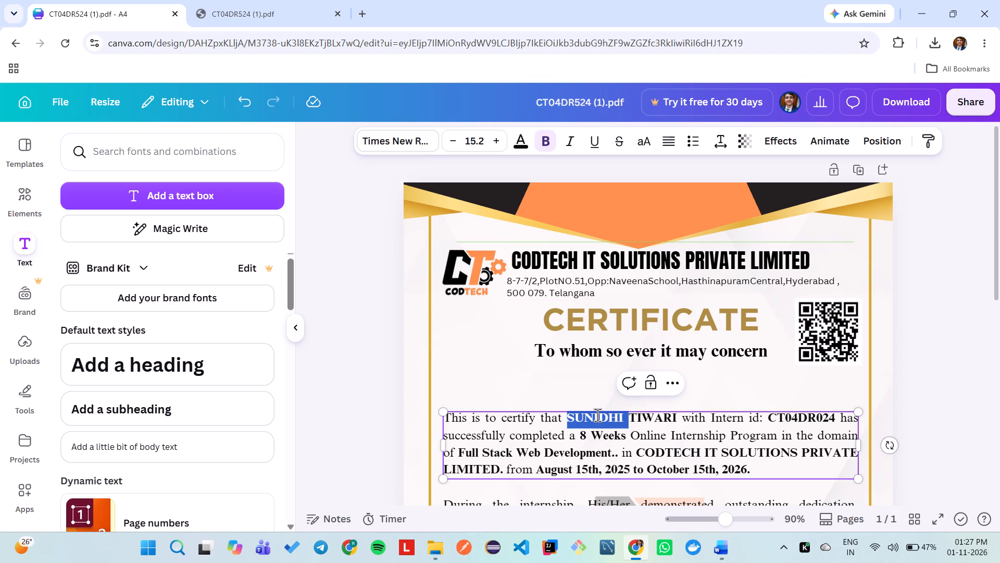
Replace the recipient's first name in the certificate's opening paragraph with RISHABH, keeping the surname.
{"action": "type", "text": "RI"}
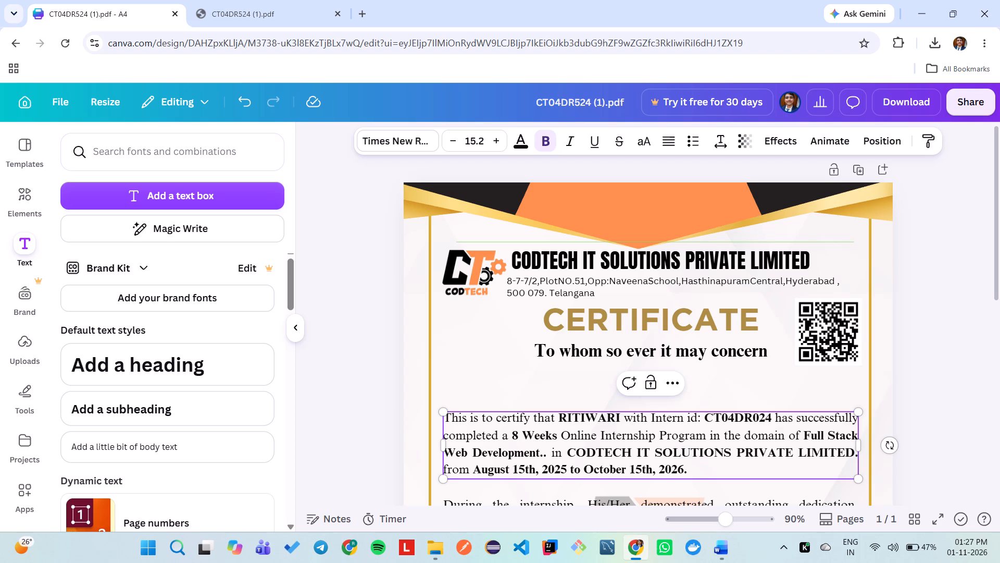
{"action": "type", "text": "SHABH"}
{"action": "key", "text": "space"}
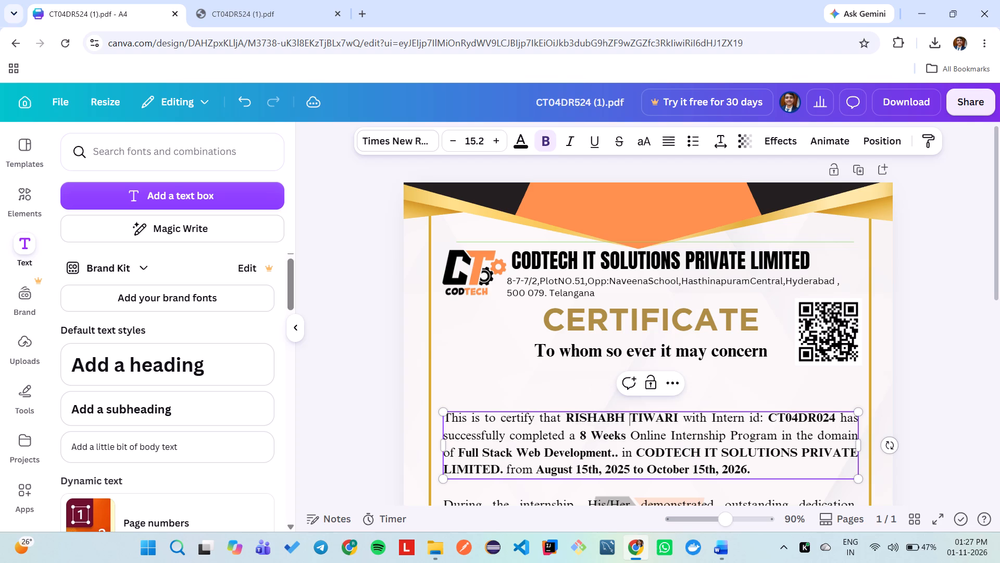
Change the first digit after DR in the intern ID of the opening paragraph to 5.
{"action": "left_click", "coordinate": [821, 420]}
{"action": "left_click_drag", "start_coordinate": [817, 420], "coordinate": [822, 419]}
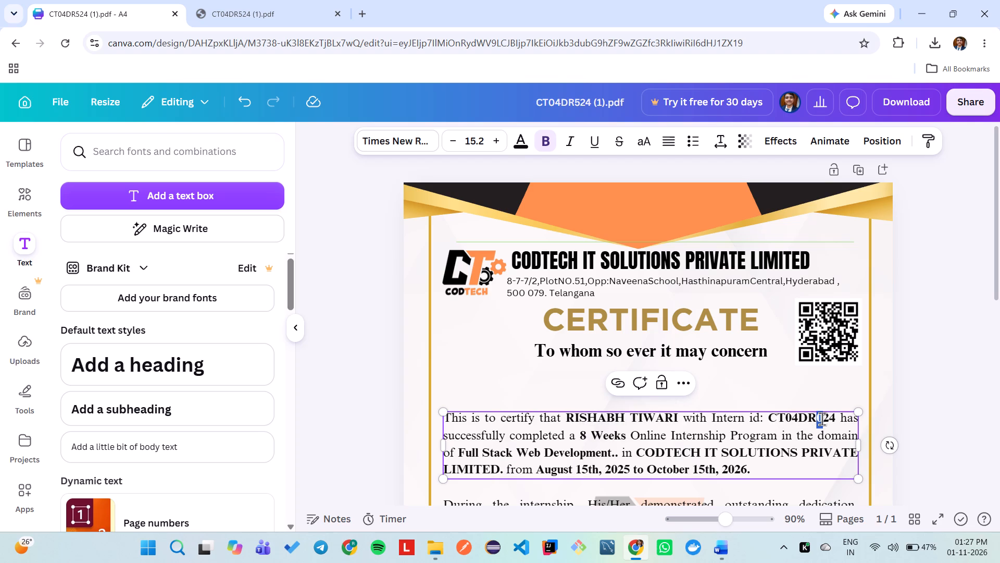
{"action": "key", "text": "5"}
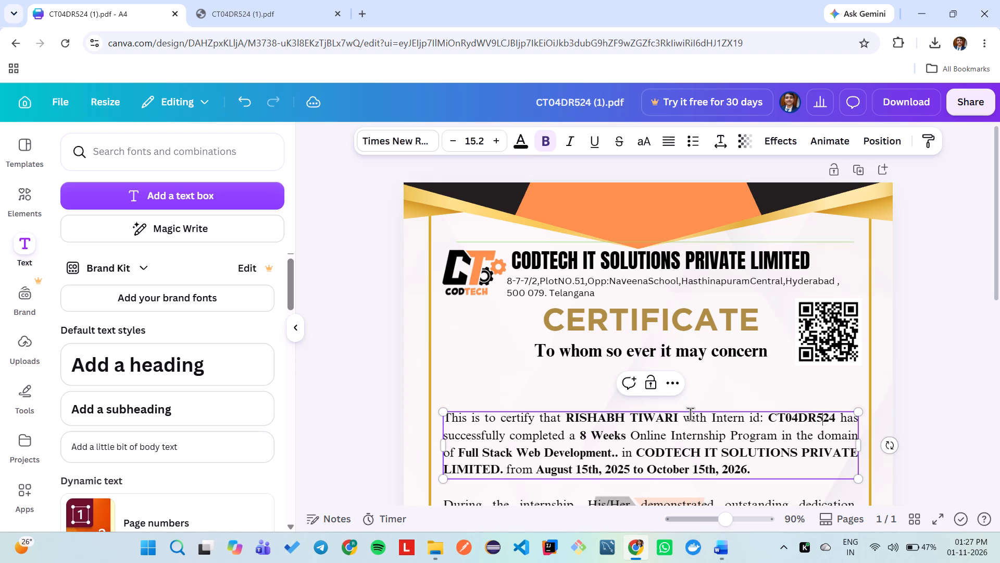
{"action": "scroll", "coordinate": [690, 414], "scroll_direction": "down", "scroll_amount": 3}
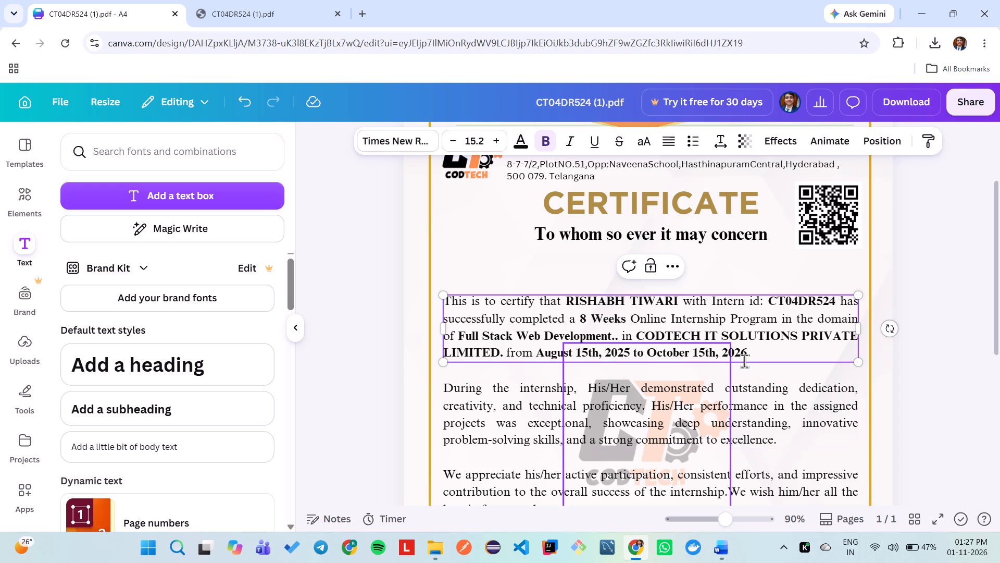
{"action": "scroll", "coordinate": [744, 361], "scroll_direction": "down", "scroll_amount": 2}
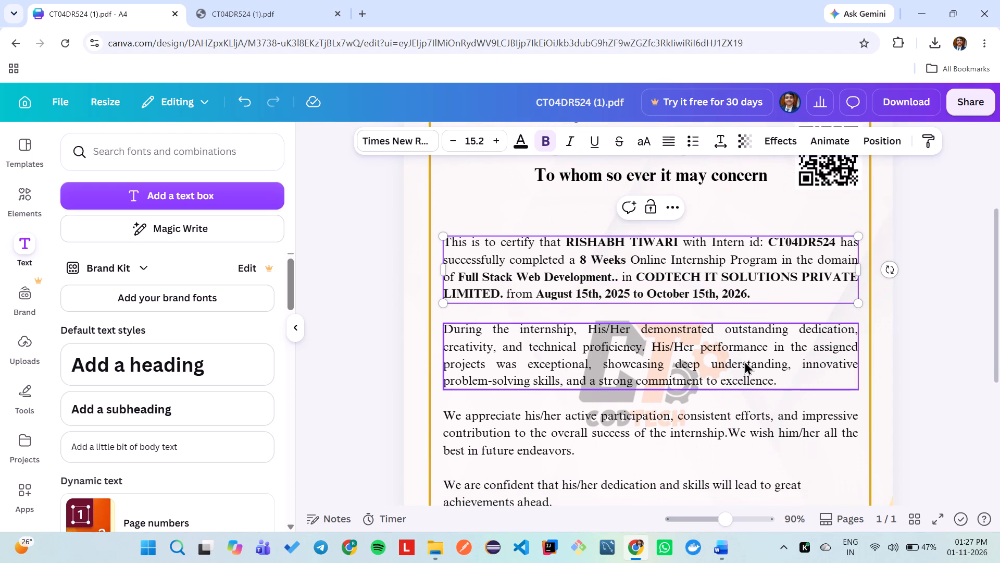
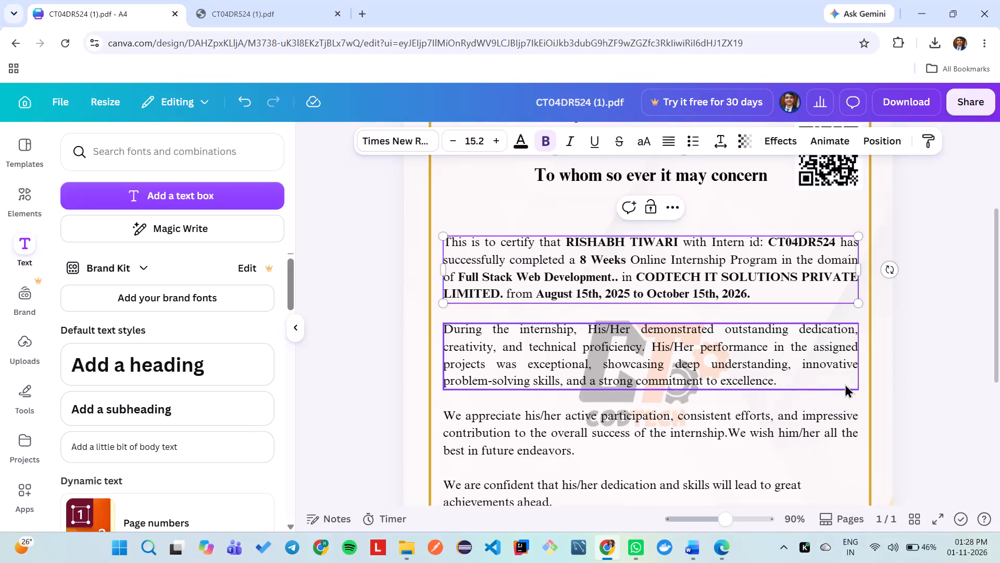
Undo the latest first-name and intern ID changes in the certificate's opening paragraph.
{"action": "key", "text": "ctrl+z"}
{"action": "key", "text": "ctrl+z"}
{"action": "key", "text": "ctrl+z"}
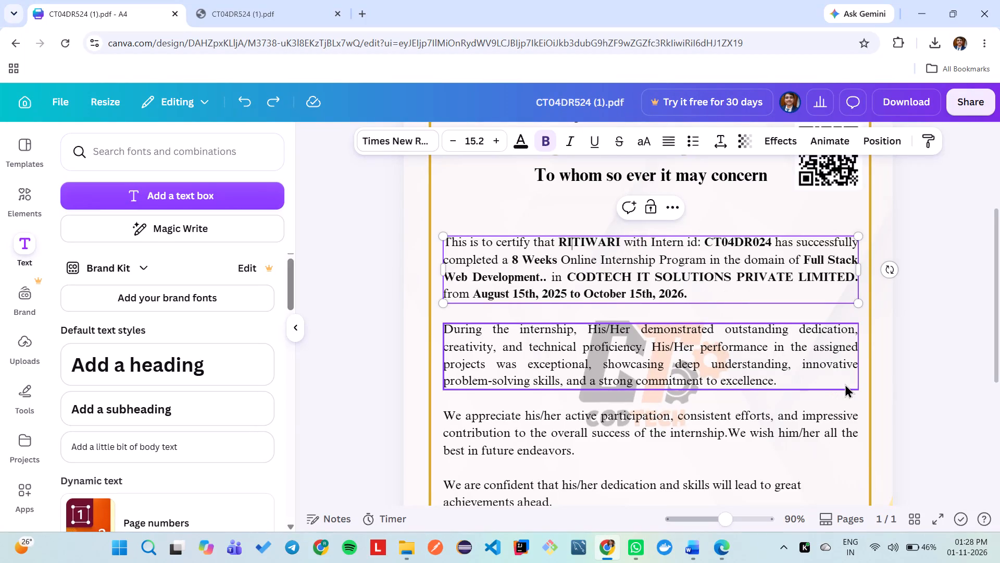
{"action": "key", "text": "ctrl+z"}
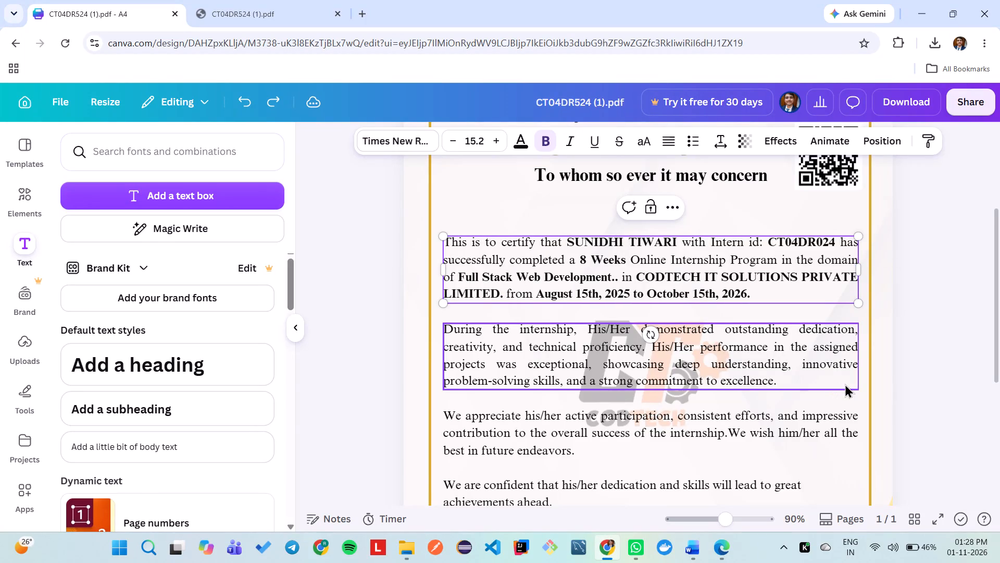
{"action": "key", "text": "ctrl+z"}
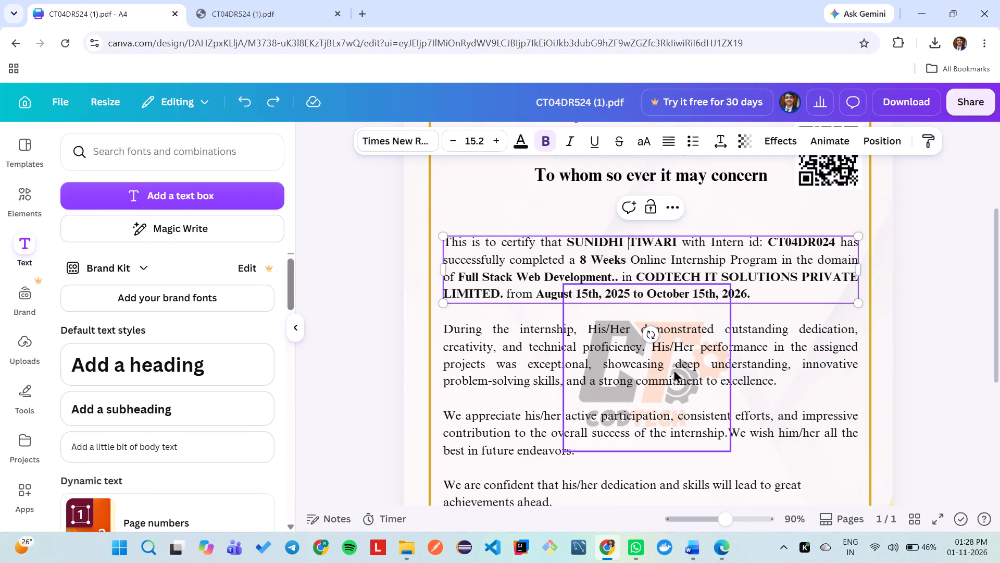
Change the year of the August 15th start date in the opening paragraph to 2026.
{"action": "left_click_drag", "start_coordinate": [624, 293], "coordinate": [631, 293]}
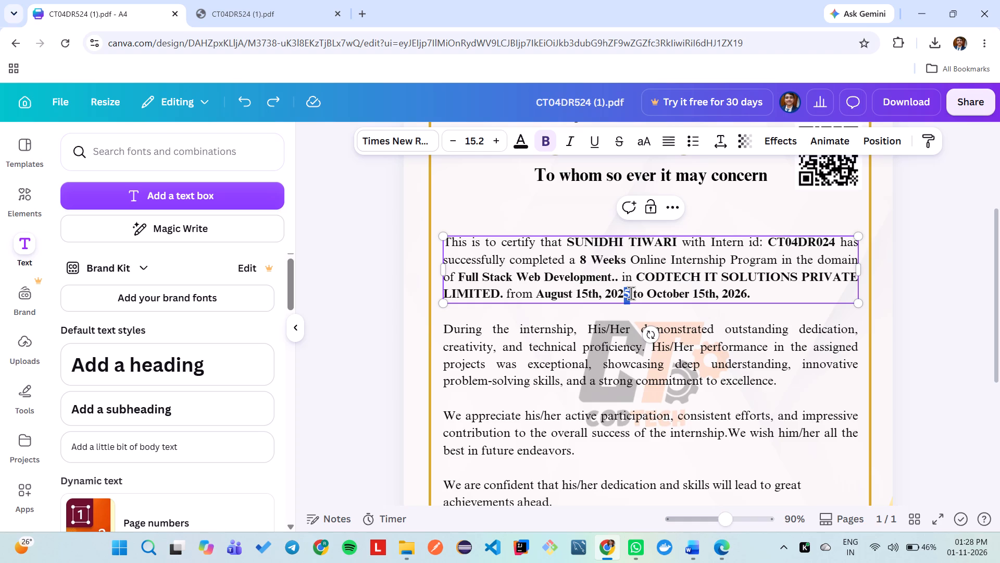
{"action": "left_click_drag", "start_coordinate": [631, 293], "coordinate": [629, 293]}
{"action": "key", "text": "6"}
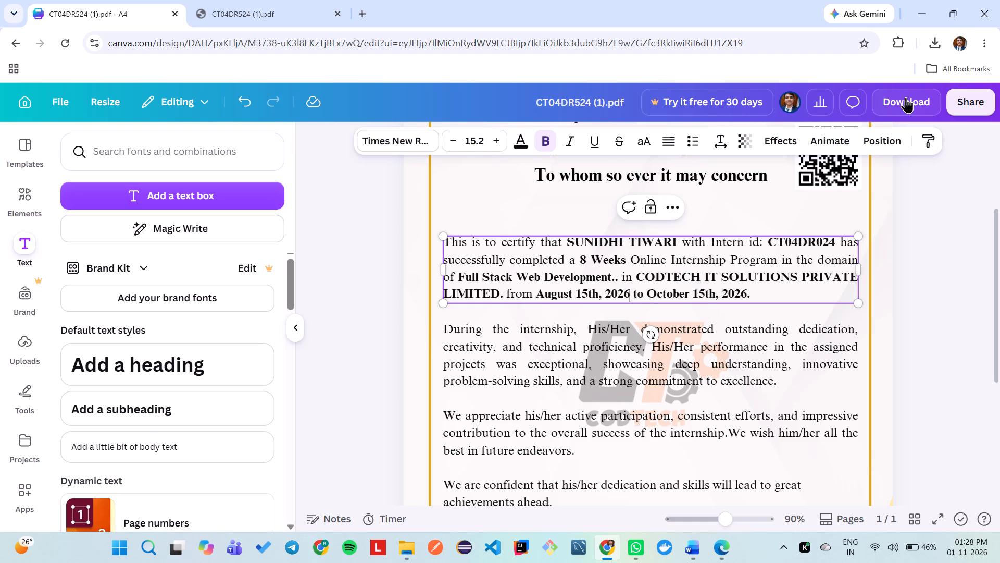
{"action": "left_click", "coordinate": [923, 411]}
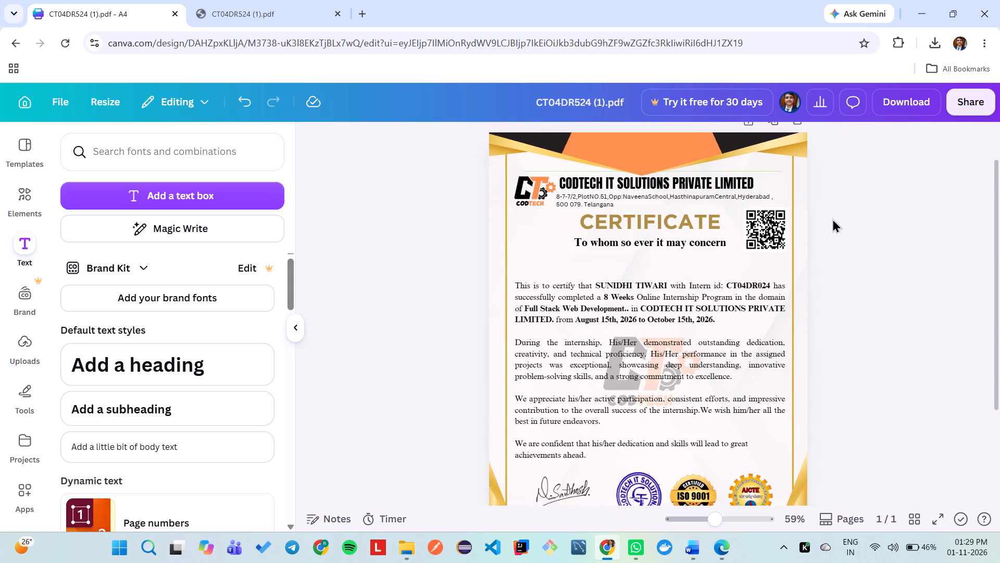
Download the certificate as a PDF with the Digital preset and dismiss the earlier download's notice.
{"action": "left_click", "coordinate": [906, 100]}
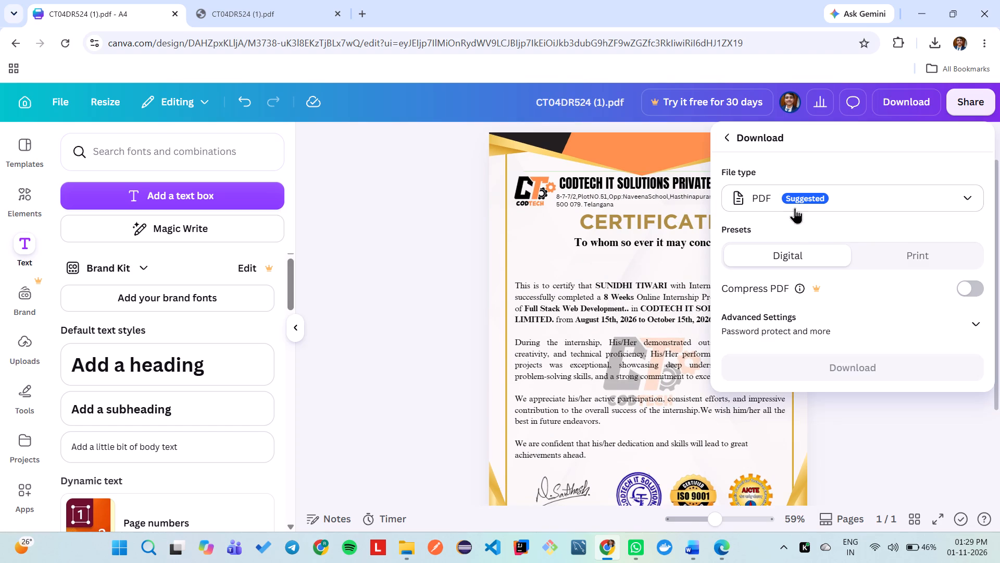
{"action": "left_click", "coordinate": [785, 259]}
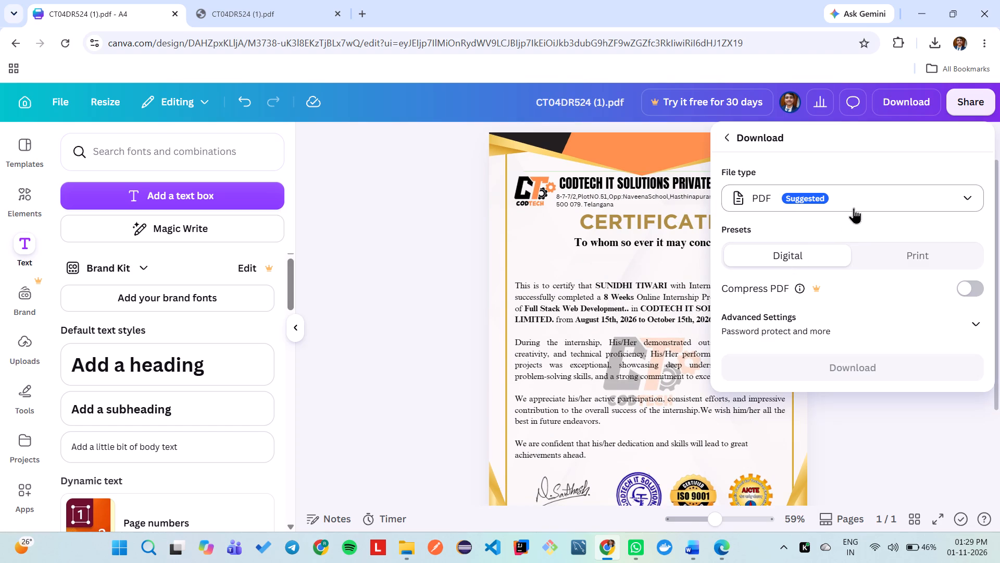
{"action": "left_click", "coordinate": [854, 204]}
{"action": "left_click", "coordinate": [859, 195]}
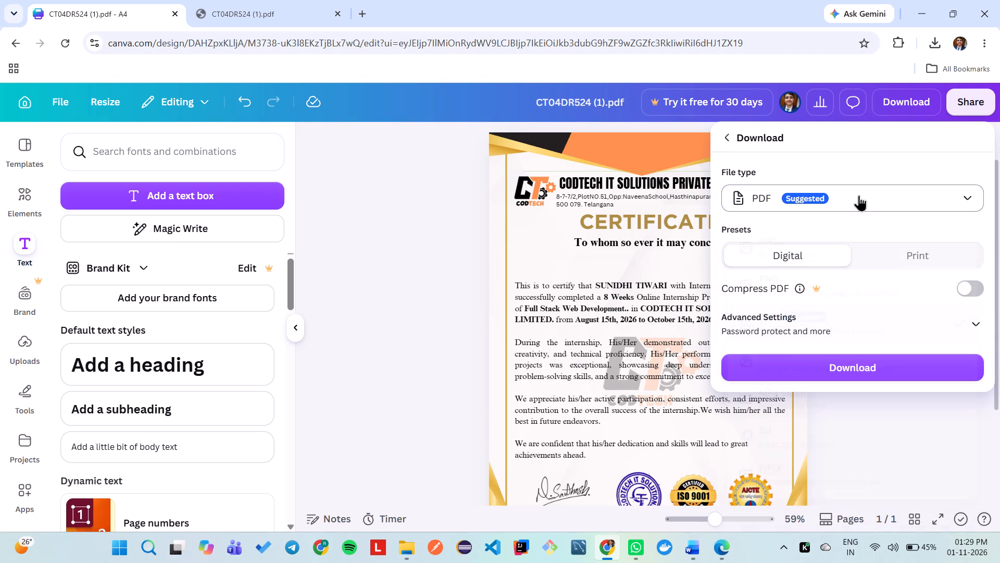
{"action": "left_click", "coordinate": [864, 362]}
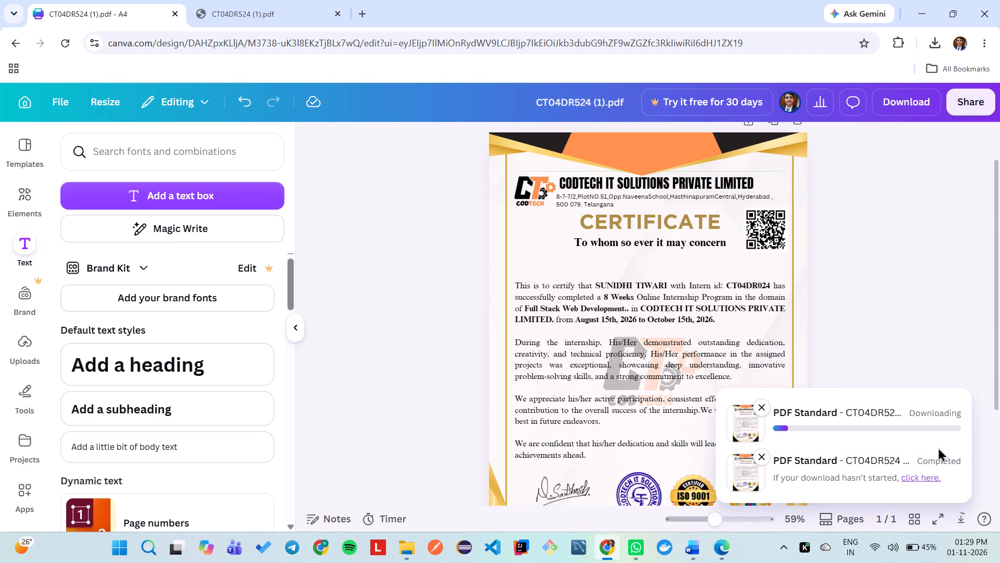
{"action": "left_click", "coordinate": [762, 453]}
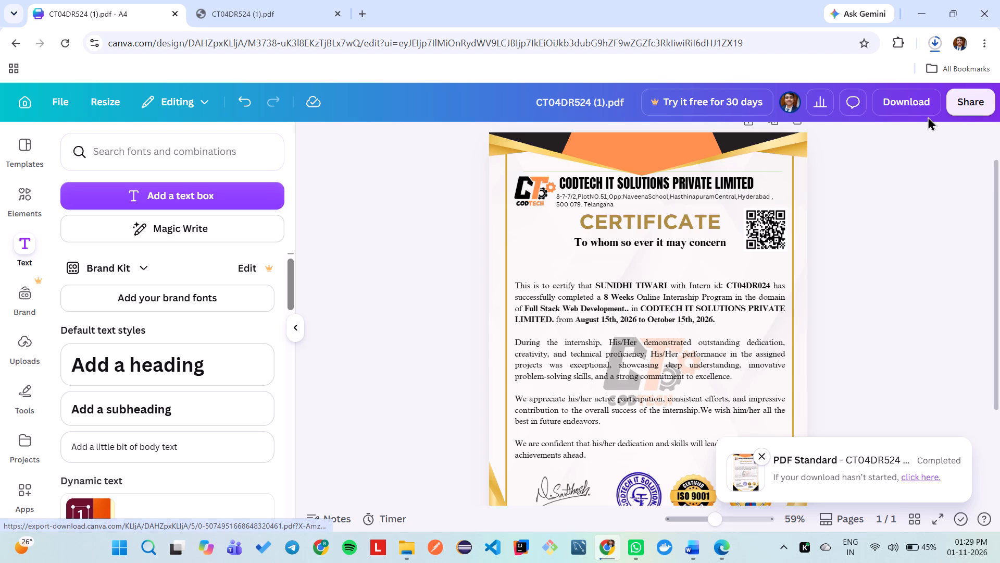
Open the newly downloaded certificate PDF from its Downloads folder, check its contents and close it.
{"action": "left_click", "coordinate": [933, 46]}
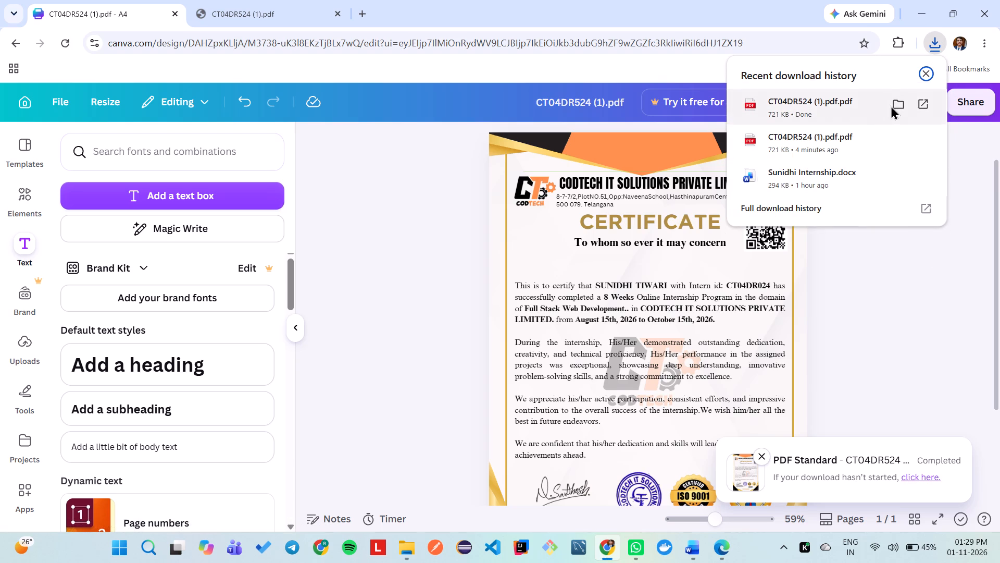
{"action": "left_click", "coordinate": [897, 105]}
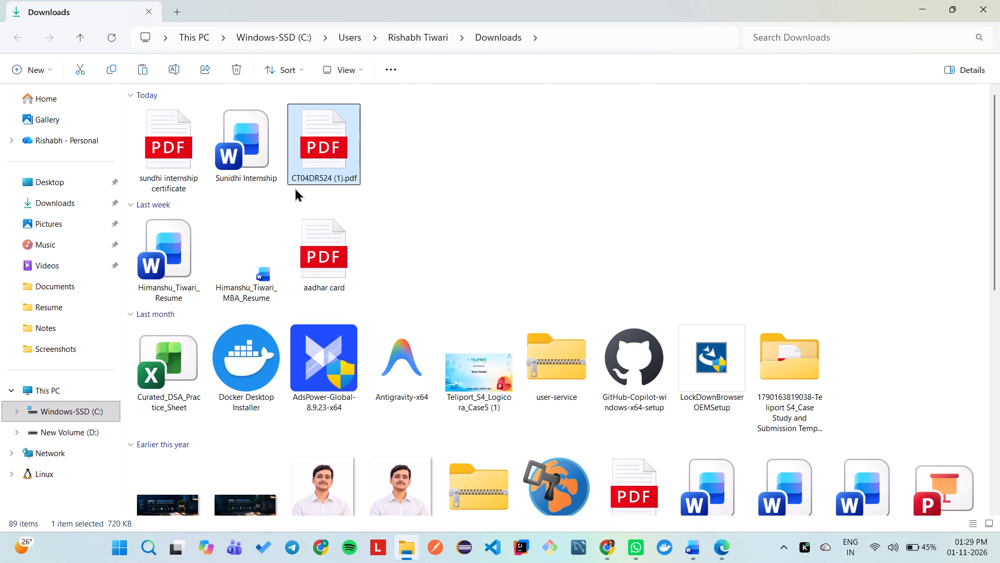
{"action": "double_click", "coordinate": [343, 144]}
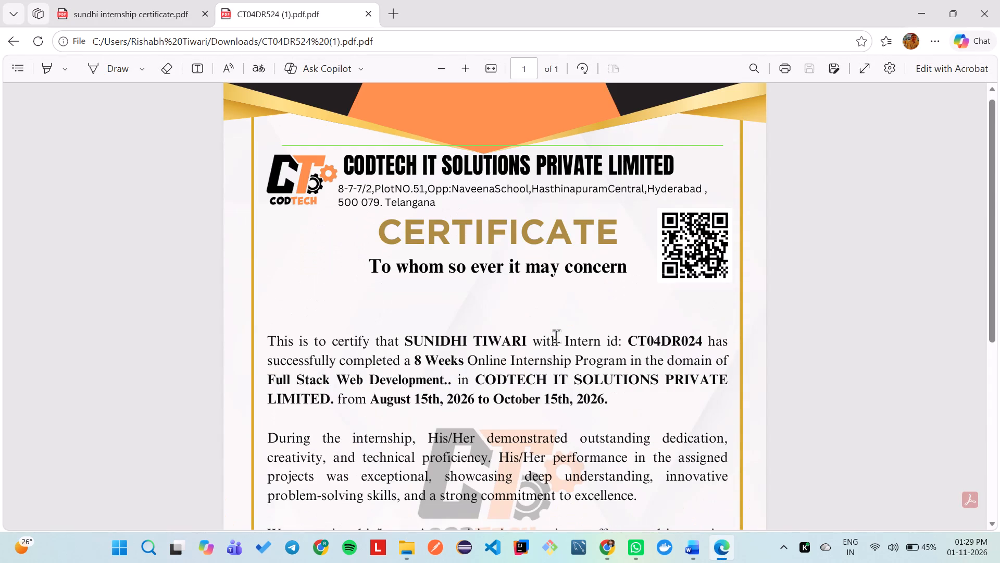
{"action": "scroll", "coordinate": [556, 336], "scroll_direction": "down", "scroll_amount": 2}
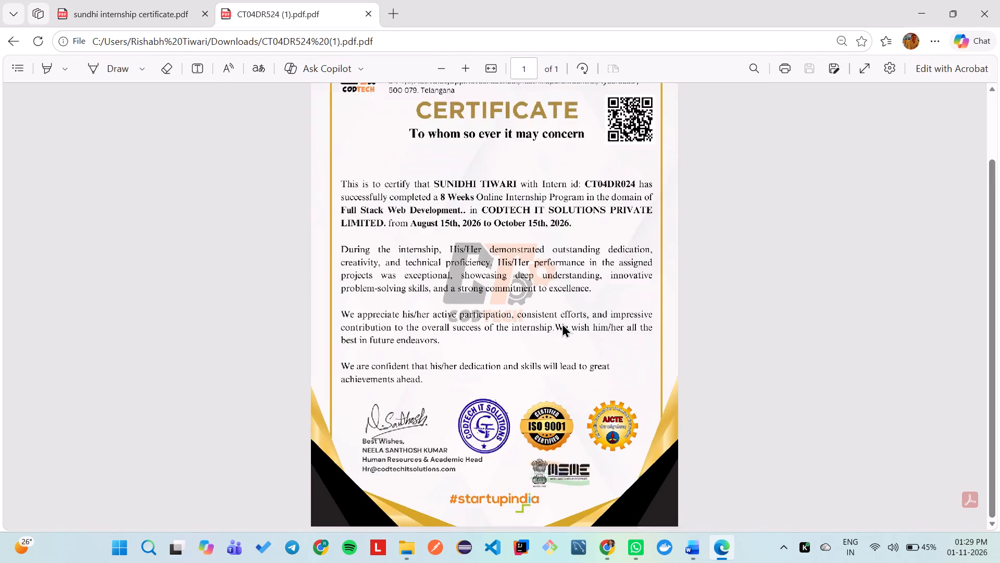
{"action": "scroll", "coordinate": [562, 323], "scroll_direction": "up", "scroll_amount": 9}
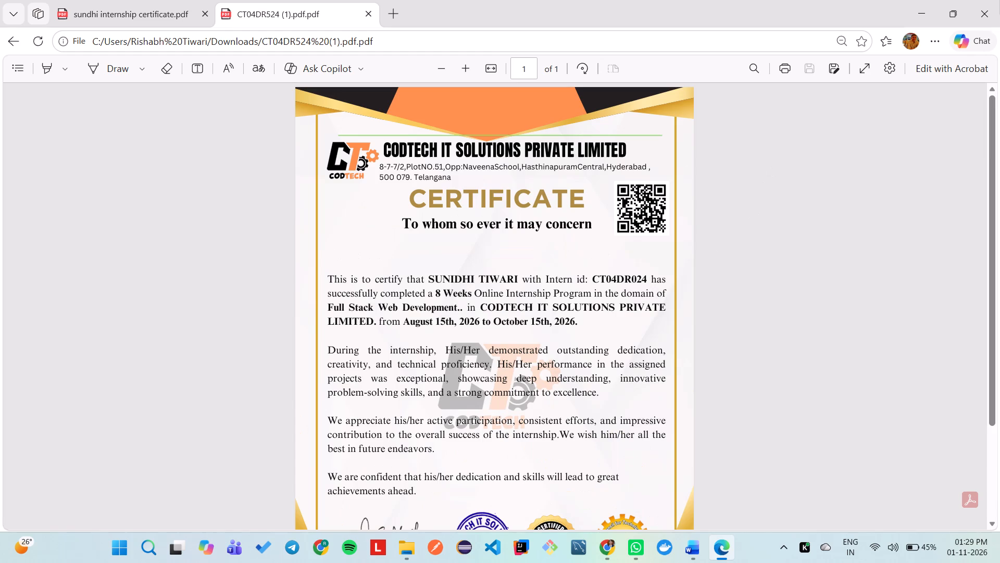
{"action": "left_click", "coordinate": [998, 0]}
Delete the older PDF "sundhi internship certificate" from the Downloads folder.
{"action": "left_click", "coordinate": [334, 145]}
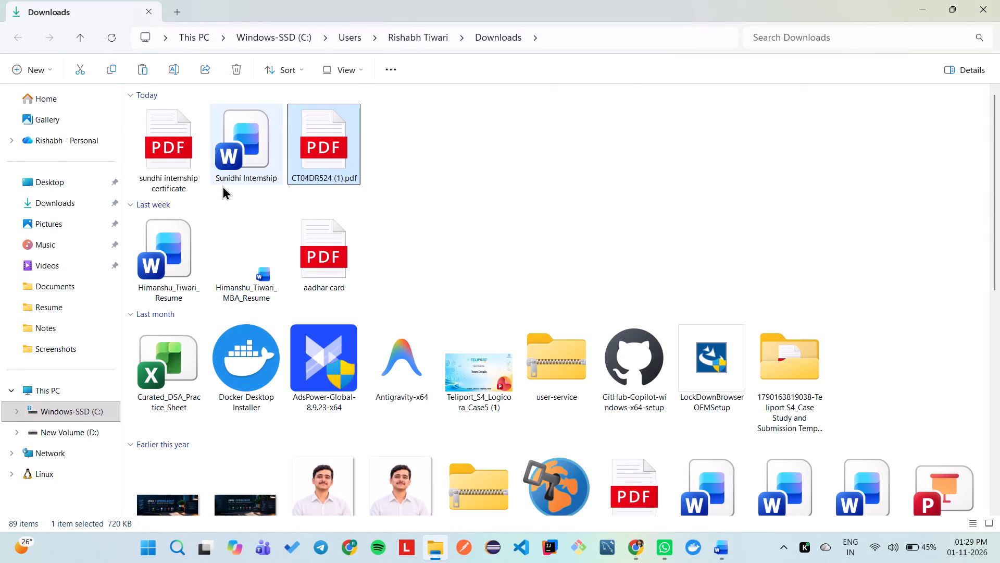
{"action": "left_click", "coordinate": [159, 145]}
{"action": "right_click", "coordinate": [159, 145]}
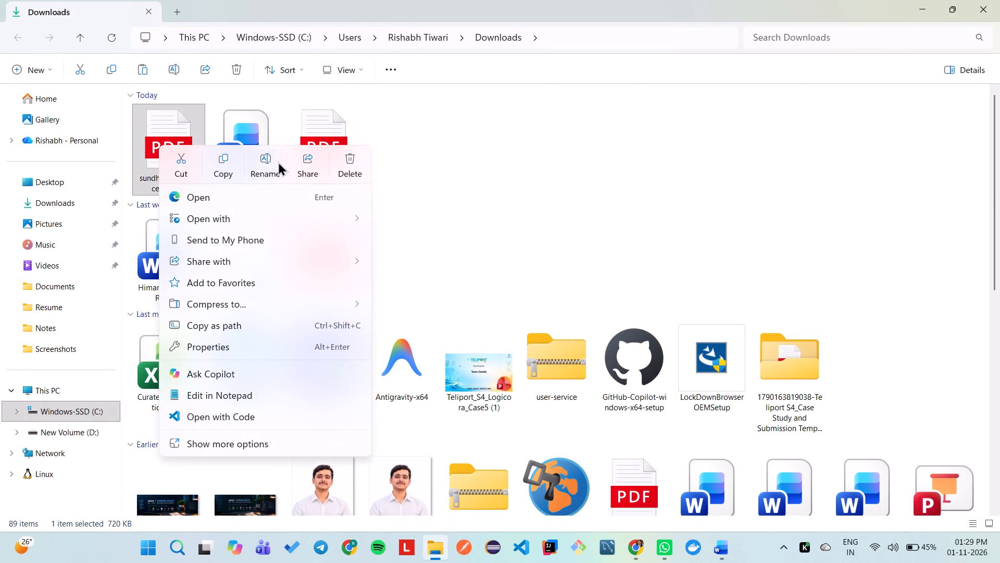
{"action": "left_click", "coordinate": [355, 152]}
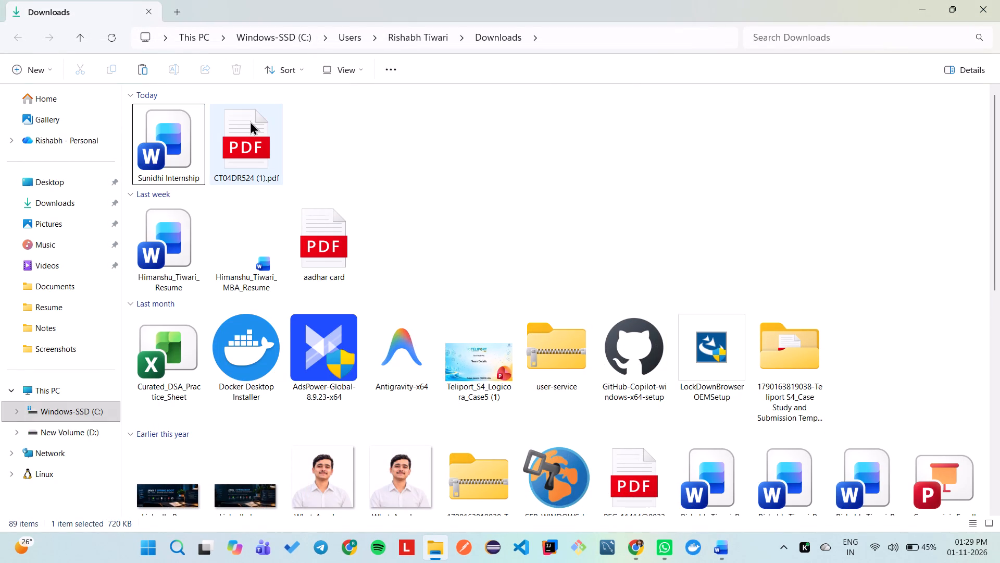
Enter "sunidhi internship" as the new file name of the downloaded certificate PDF.
{"action": "left_click", "coordinate": [250, 121]}
{"action": "key", "text": "F2"}
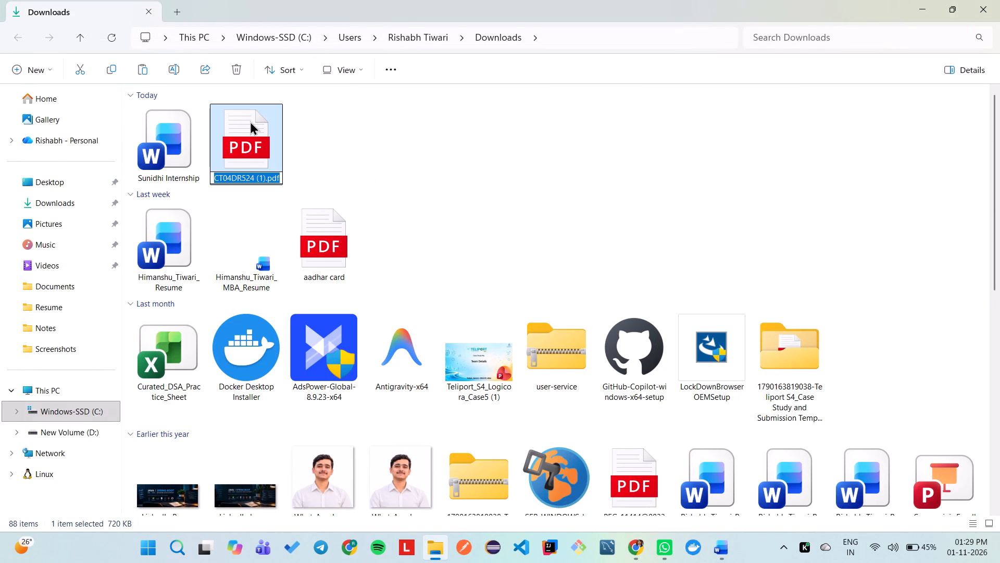
{"action": "type", "text": "SUNIDG"}
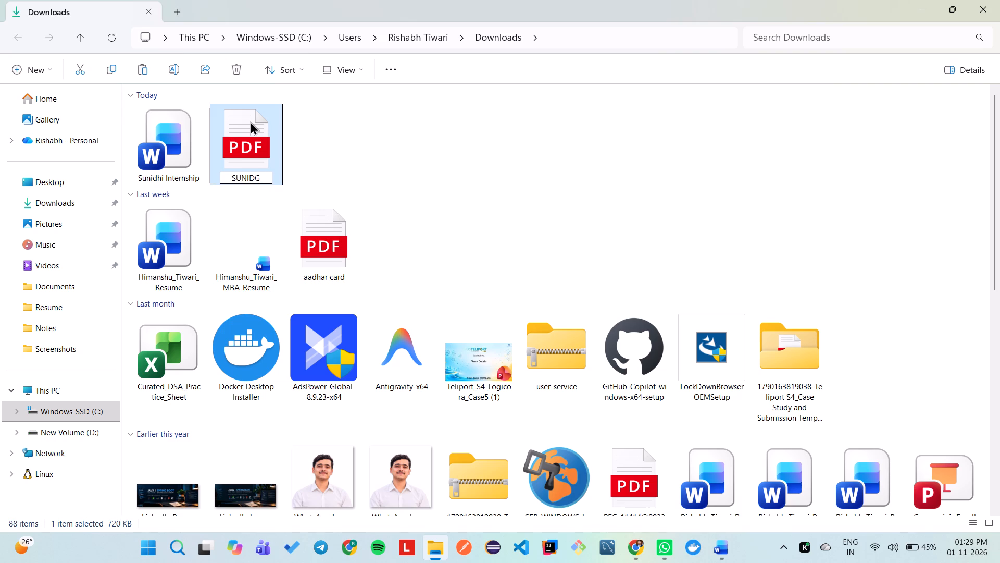
{"action": "key", "text": "BackSpace"}
{"action": "key", "text": "BackSpace"}
{"action": "key", "text": "BackSpace"}
{"action": "key", "text": "BackSpace"}
{"action": "key", "text": "BackSpace"}
{"action": "key", "text": "BackSpace"}
{"action": "key", "text": "BackSpace"}
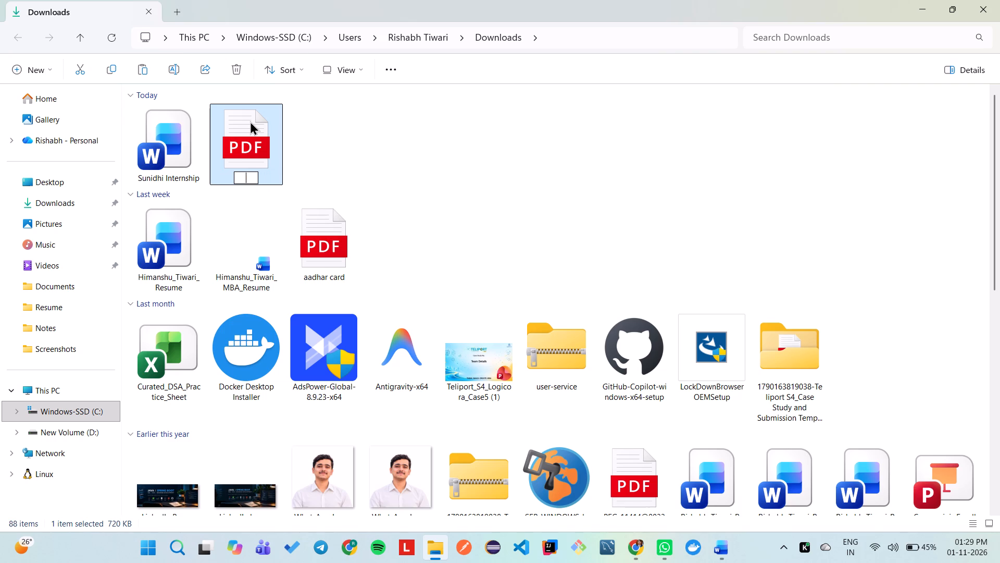
{"action": "type", "text": "sub"}
{"action": "key", "text": "BackSpace"}
{"action": "type", "text": "nidhi"}
{"action": "key", "text": "space"}
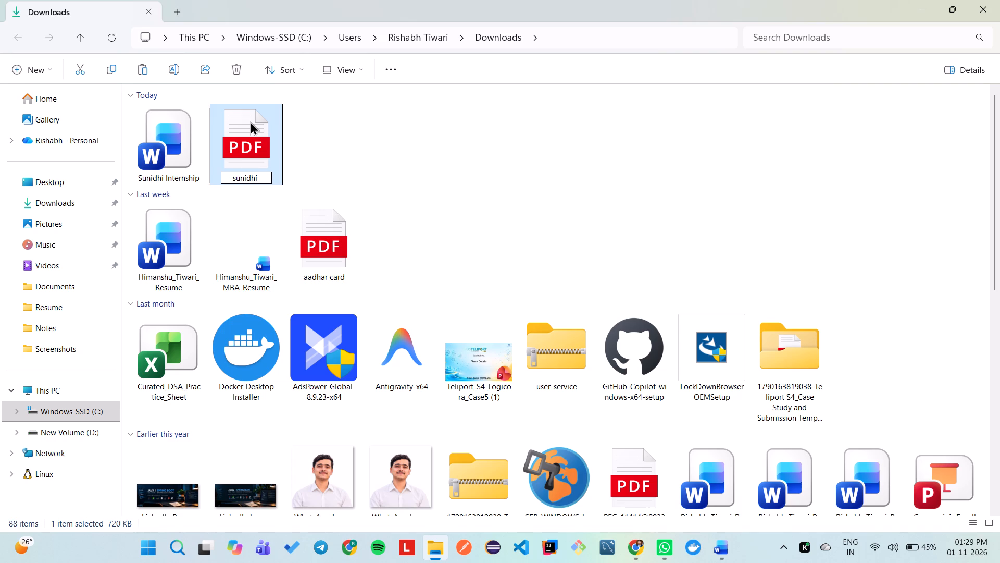
{"action": "type", "text": "internship"}
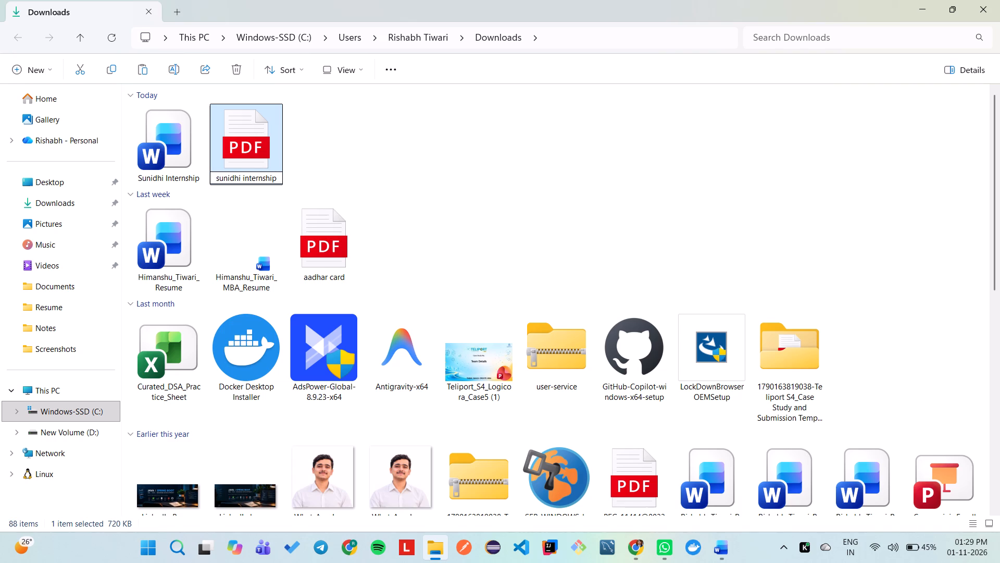
Insert "full stack" before "internship" in the PDF's file name and apply the rename.
{"action": "key", "text": "Left"}
{"action": "key", "text": "Left"}
{"action": "key", "text": "Left"}
{"action": "key", "text": "Left"}
{"action": "key", "text": "Left"}
{"action": "key", "text": "Left"}
{"action": "key", "text": "Left"}
{"action": "key", "text": "Left"}
{"action": "key", "text": "Left"}
{"action": "key", "text": "Left"}
{"action": "type", "text": "full"}
{"action": "key", "text": "space"}
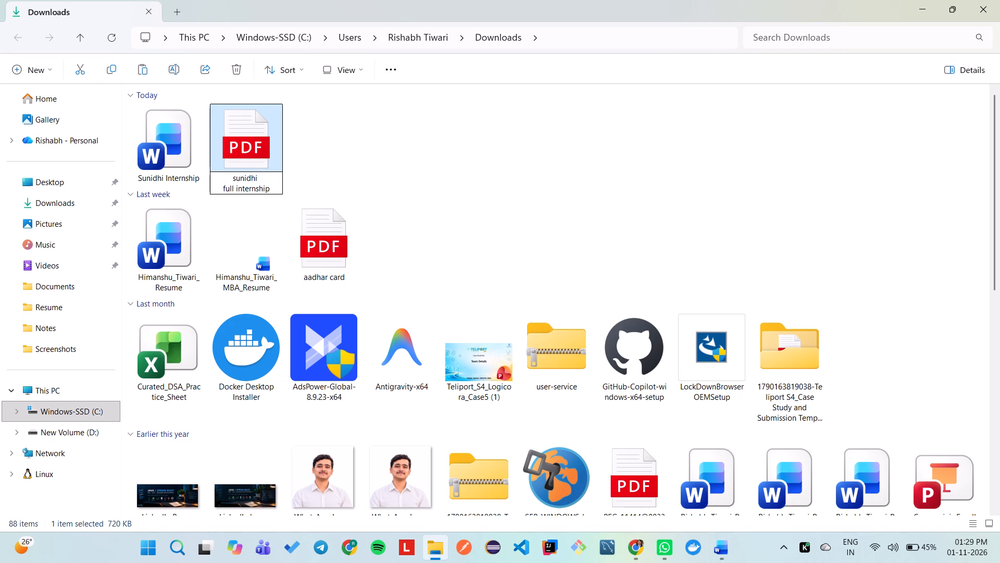
{"action": "type", "text": "stack"}
{"action": "key", "text": "space"}
{"action": "key", "text": "Return"}
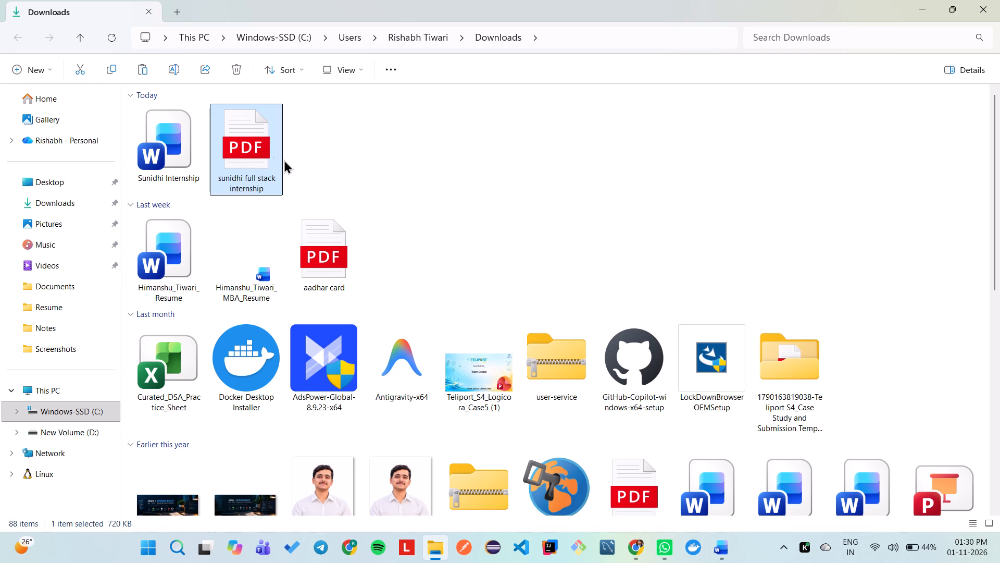
Copy the renamed PDF "sunidhi full stack internship" to the clipboard.
{"action": "right_click", "coordinate": [242, 143]}
{"action": "left_click", "coordinate": [312, 156]}
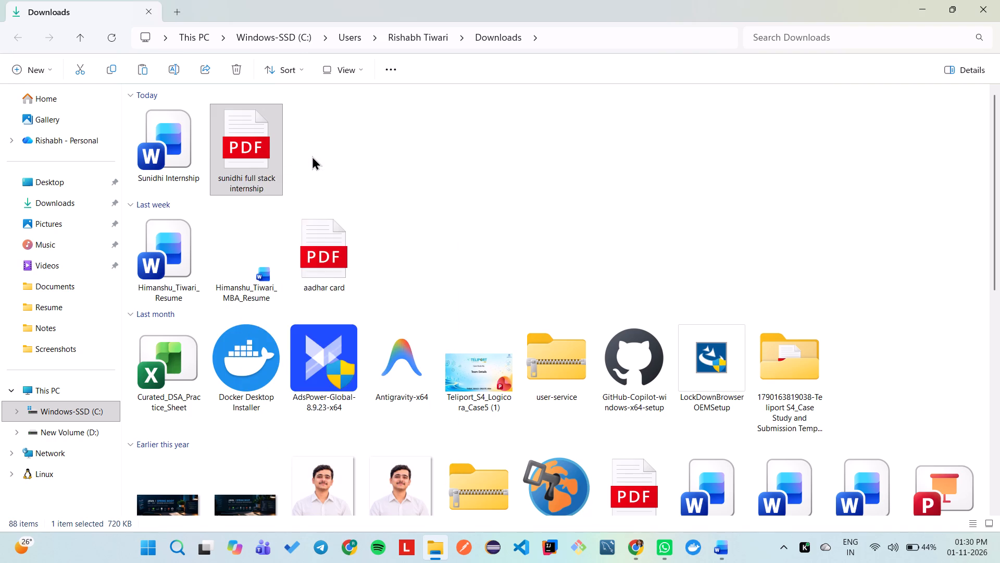
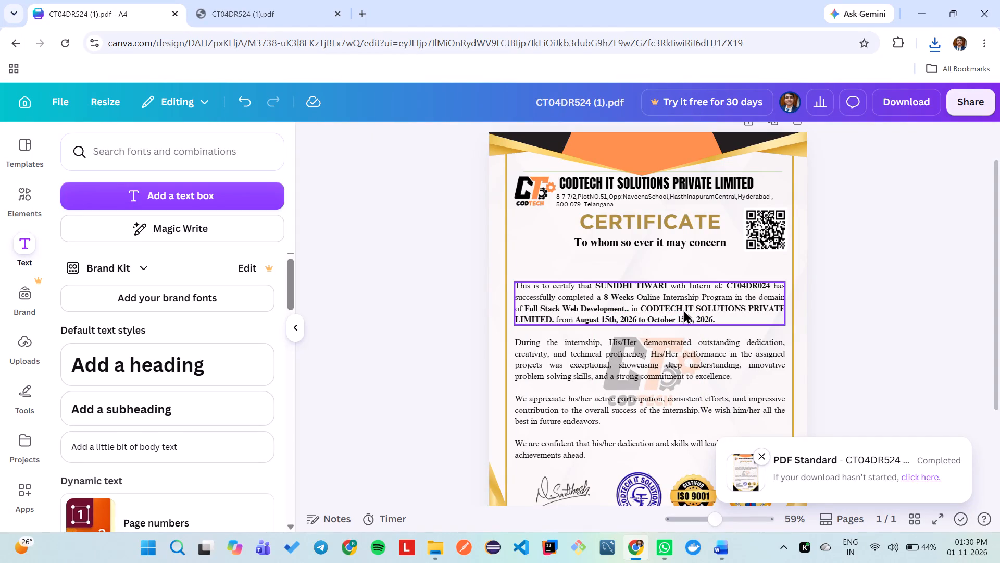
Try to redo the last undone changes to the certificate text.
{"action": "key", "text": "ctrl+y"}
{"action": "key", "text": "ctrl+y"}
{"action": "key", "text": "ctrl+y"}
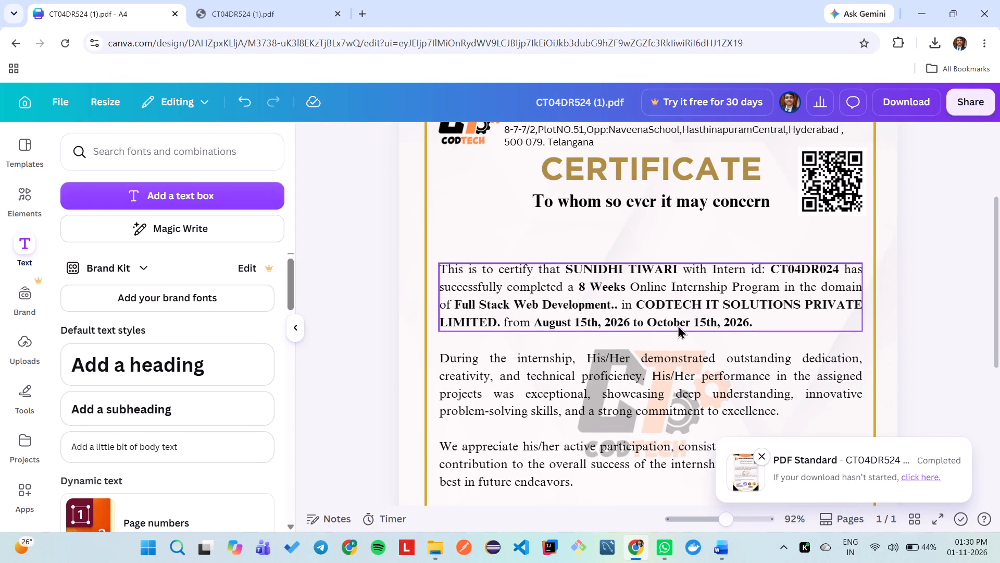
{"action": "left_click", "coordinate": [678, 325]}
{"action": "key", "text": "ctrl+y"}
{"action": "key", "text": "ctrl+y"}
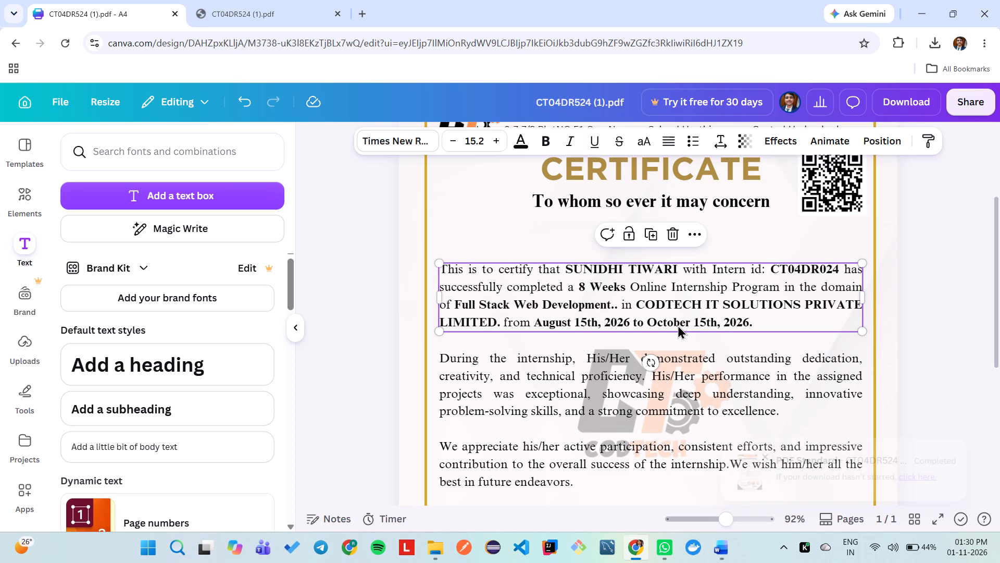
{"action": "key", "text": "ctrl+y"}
Replace the recipient's first name in the certificate's opening paragraph with "RISHABH".
{"action": "double_click", "coordinate": [587, 266]}
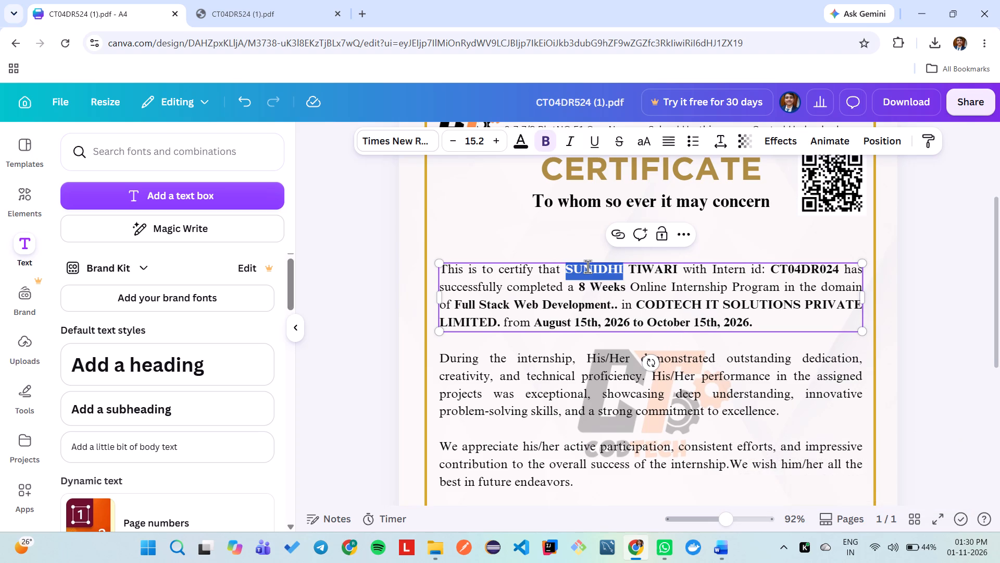
{"action": "type", "text": "RISHABH"}
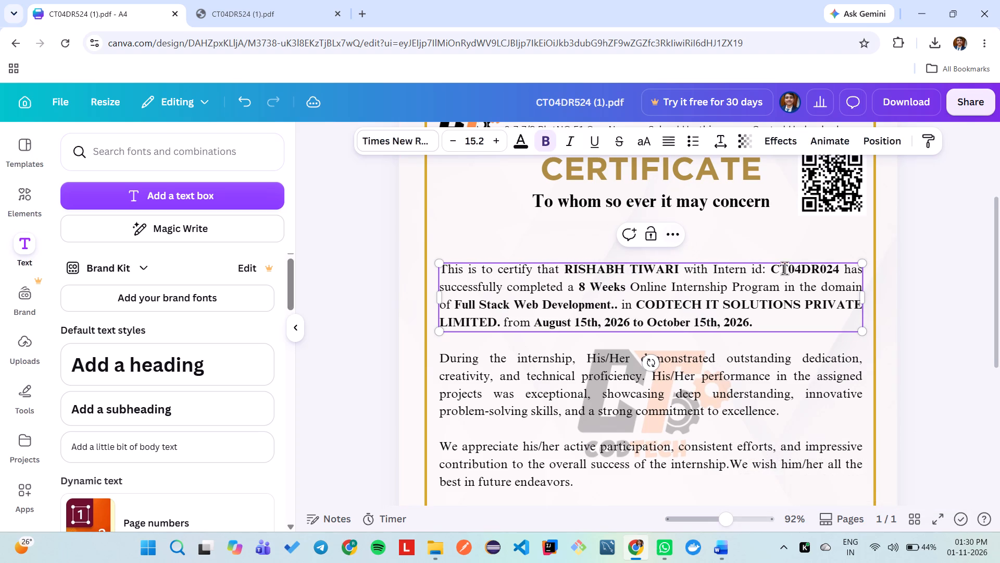
Change the digit right after "DR" in the certificate's intern ID to 5.
{"action": "left_click", "coordinate": [828, 271]}
{"action": "key", "text": "BackSpace"}
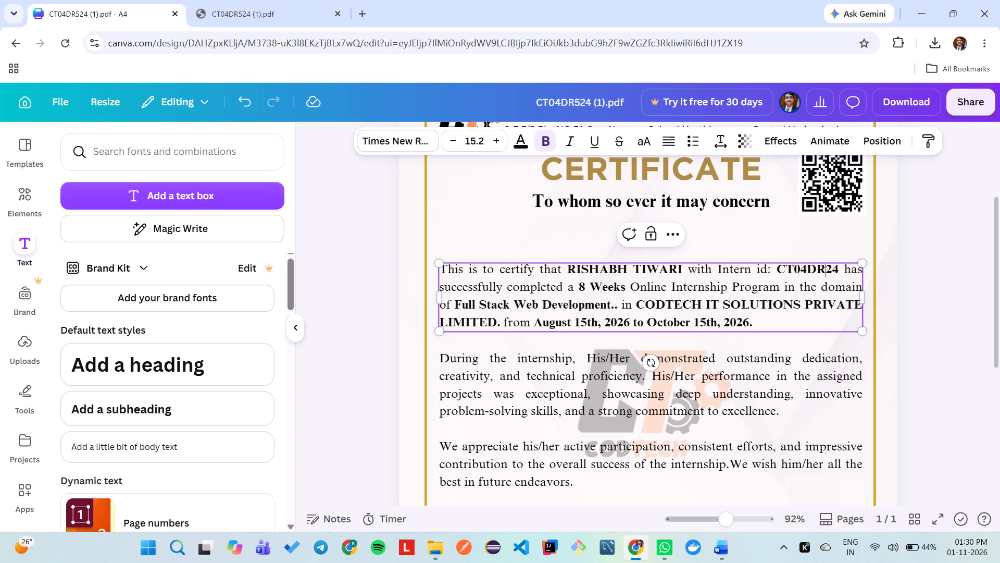
{"action": "key", "text": "ctrl+z"}
{"action": "left_click", "coordinate": [821, 270]}
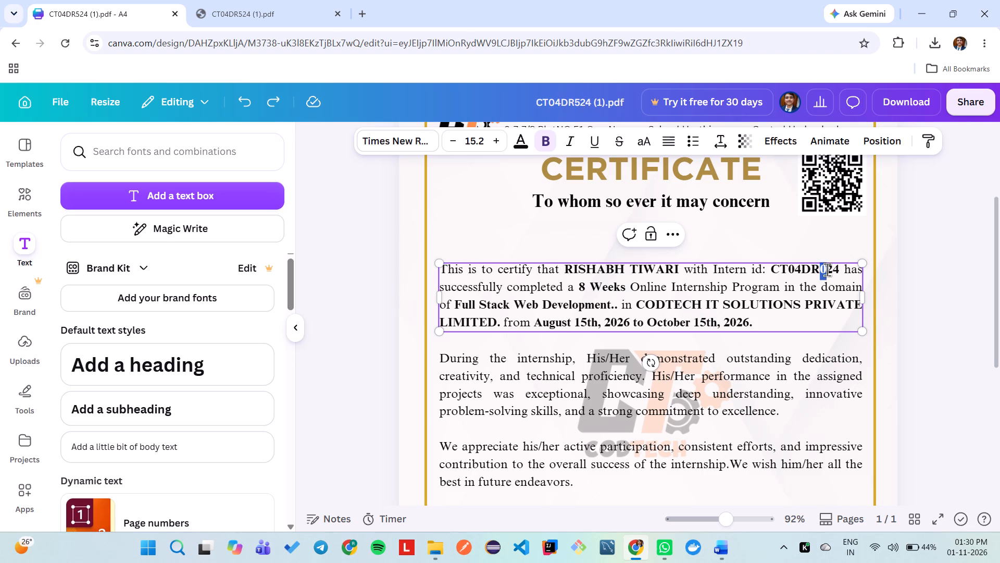
{"action": "key", "text": "5"}
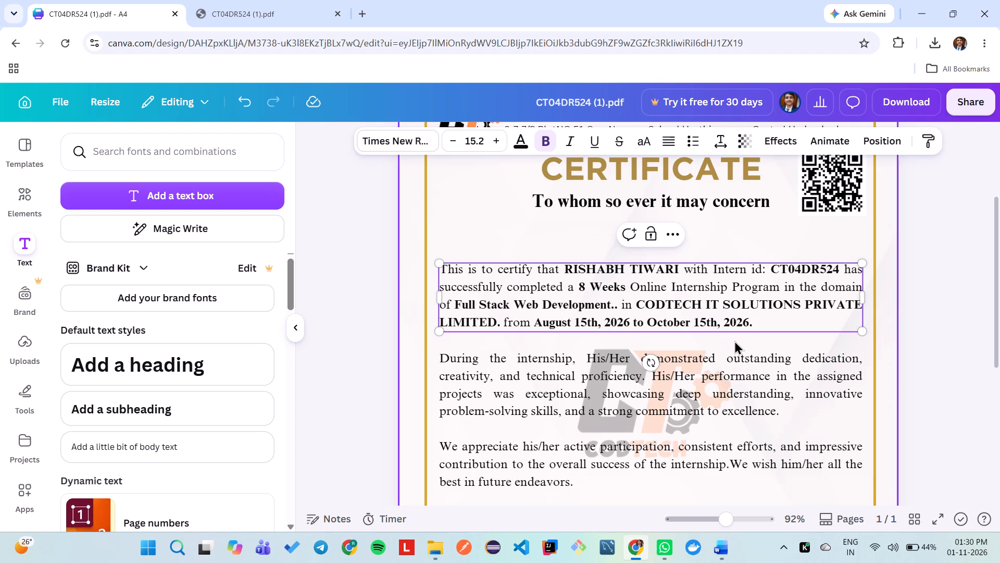
Download the edited certificate as a PDF with the Digital preset and dismiss the earlier download's notification.
{"action": "scroll", "coordinate": [734, 340], "scroll_direction": "down", "scroll_amount": 2}
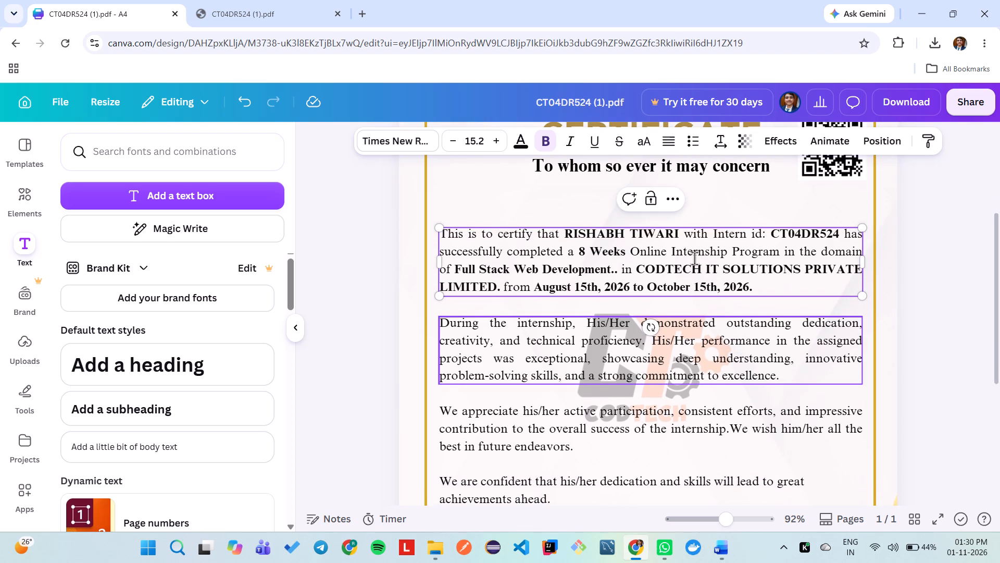
{"action": "left_click", "coordinate": [898, 103]}
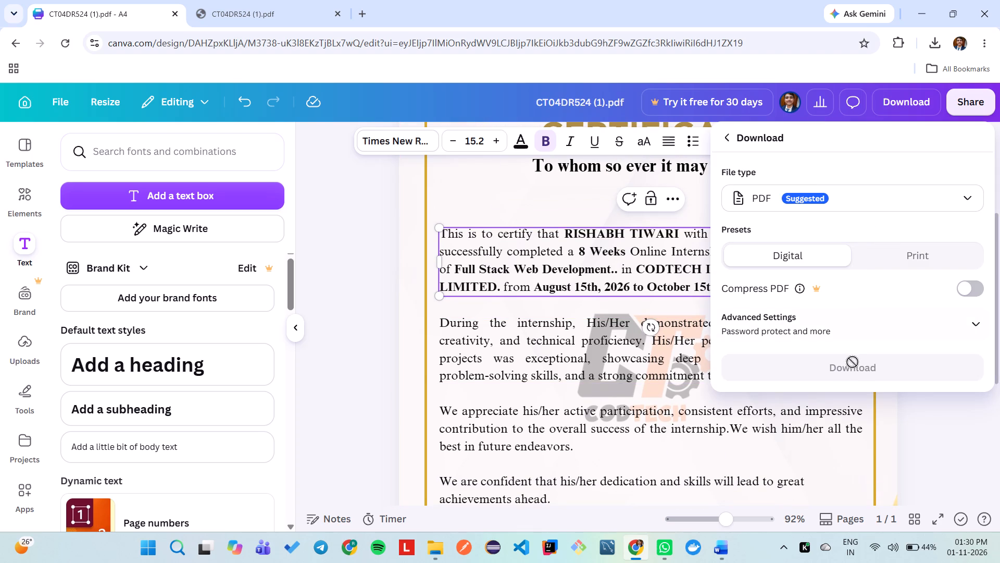
{"action": "left_click", "coordinate": [802, 254]}
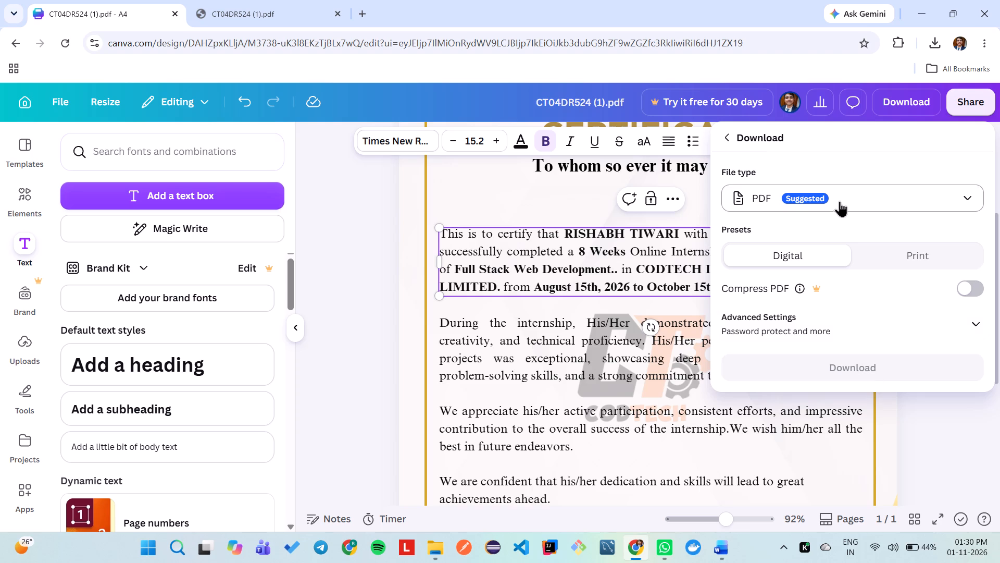
{"action": "left_click", "coordinate": [884, 353]}
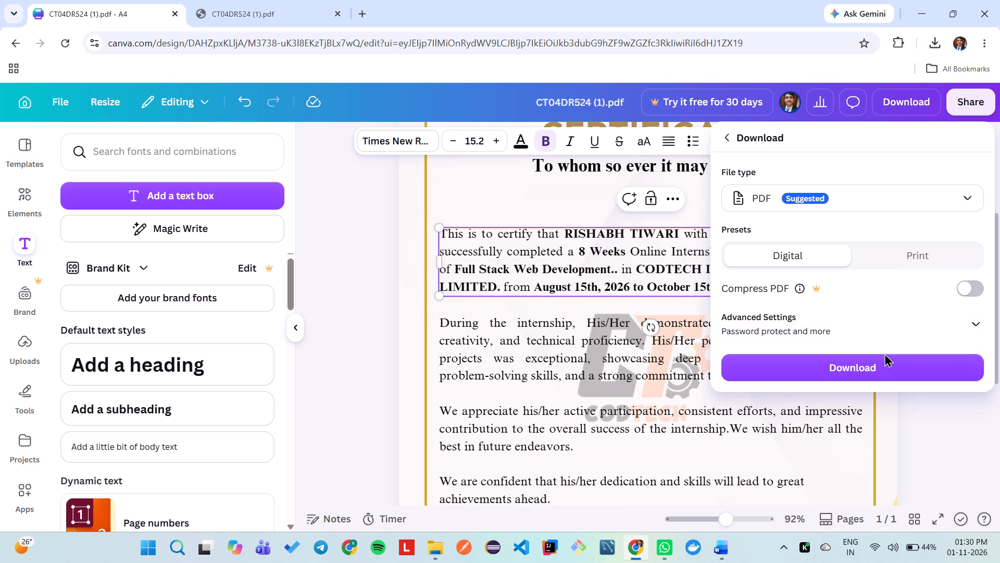
{"action": "left_click", "coordinate": [883, 366]}
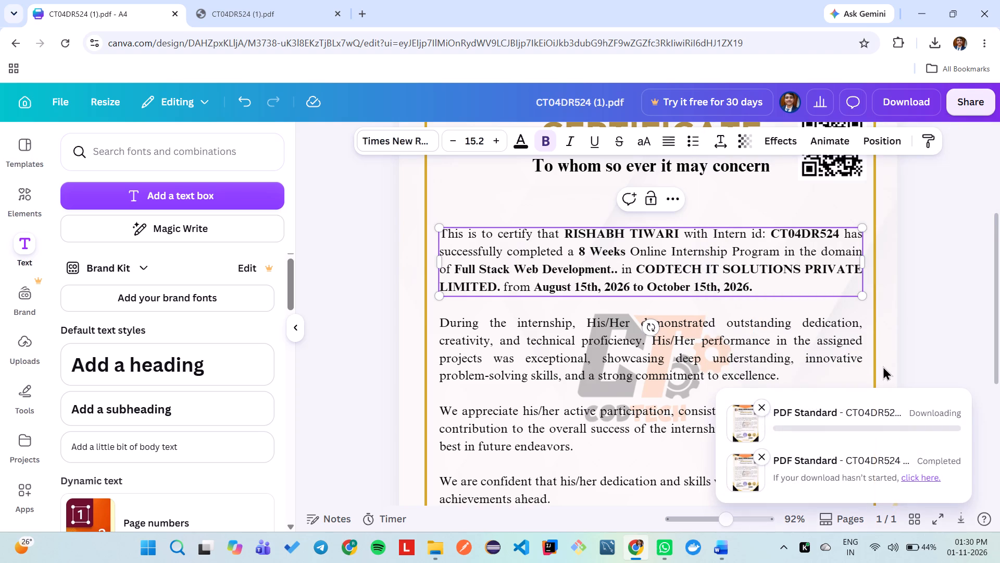
{"action": "left_click", "coordinate": [762, 455]}
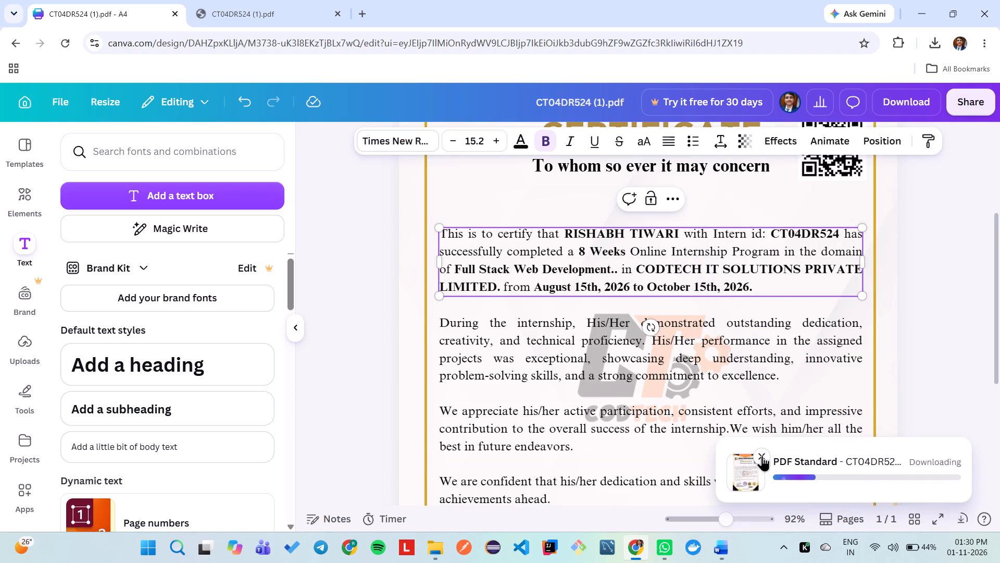
Check the browser's recent download history for the newly exported certificate PDF.
{"action": "left_click", "coordinate": [930, 38]}
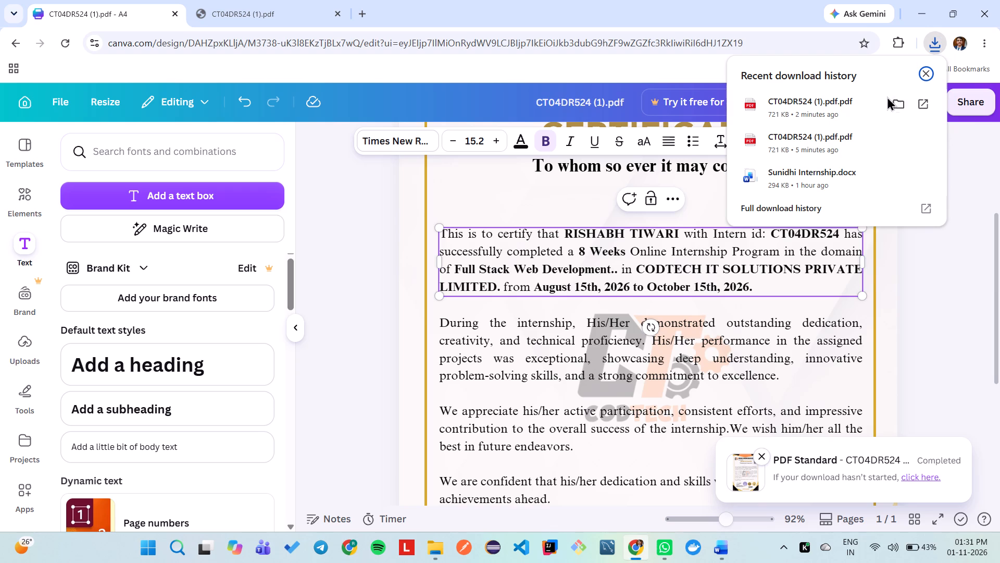
{"action": "left_click", "coordinate": [939, 296]}
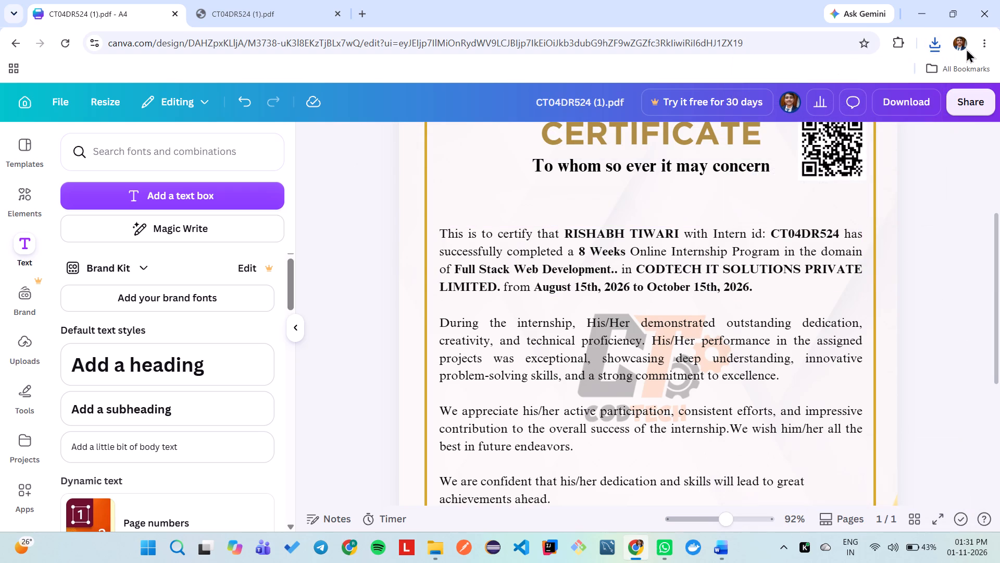
Locate the newly downloaded certificate PDF in its Downloads folder and open it to check the edits.
{"action": "left_click", "coordinate": [941, 43]}
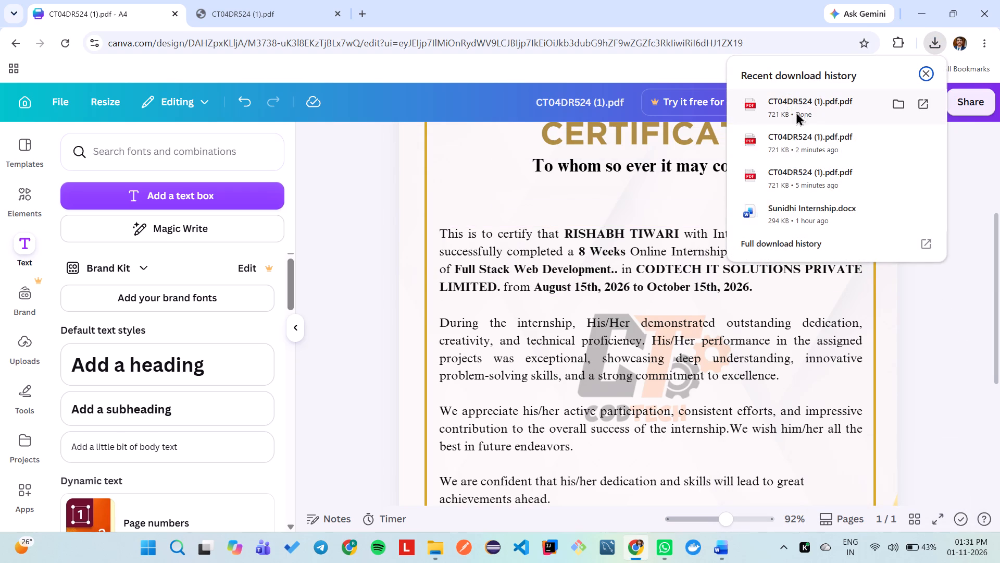
{"action": "left_click", "coordinate": [892, 104]}
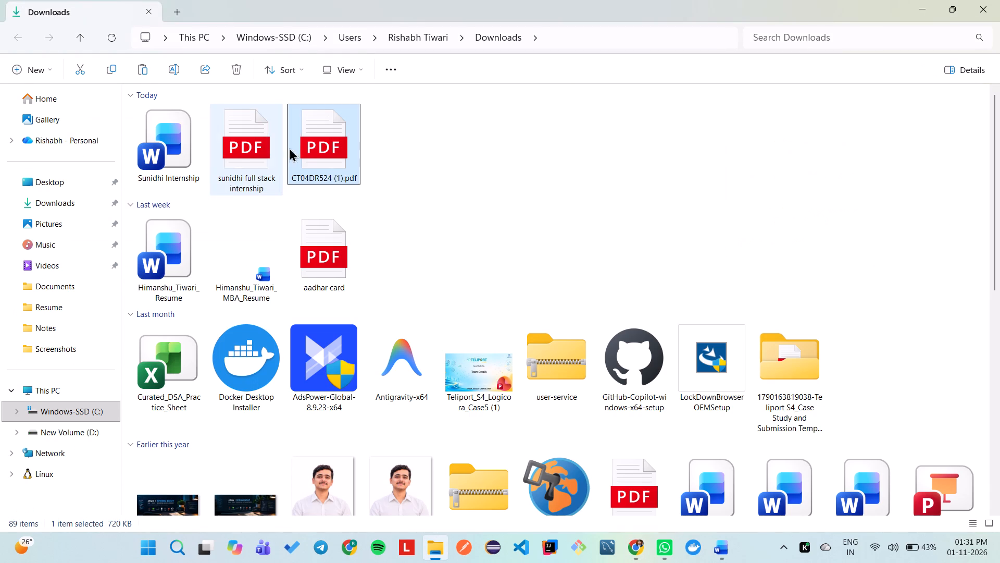
{"action": "double_click", "coordinate": [301, 147]}
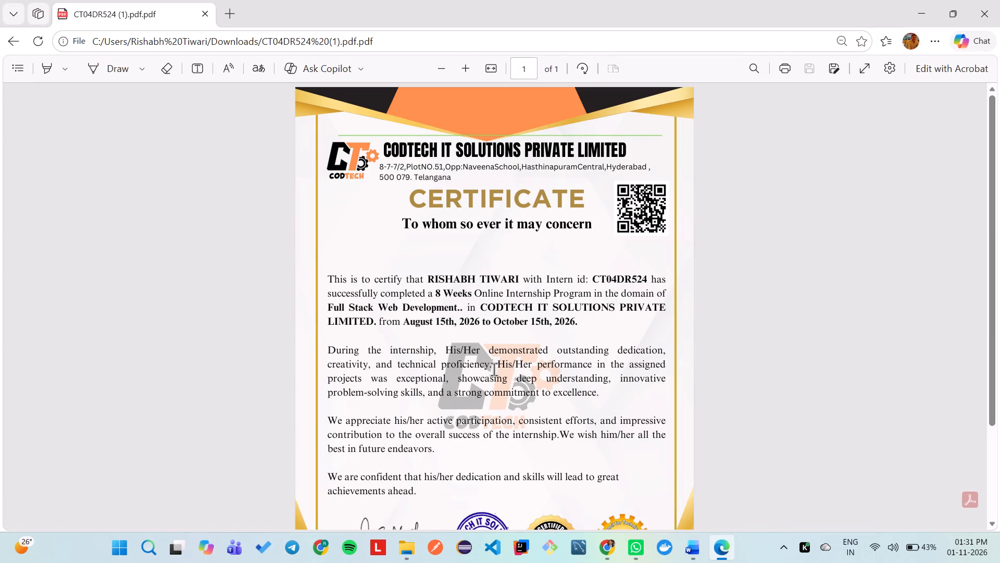
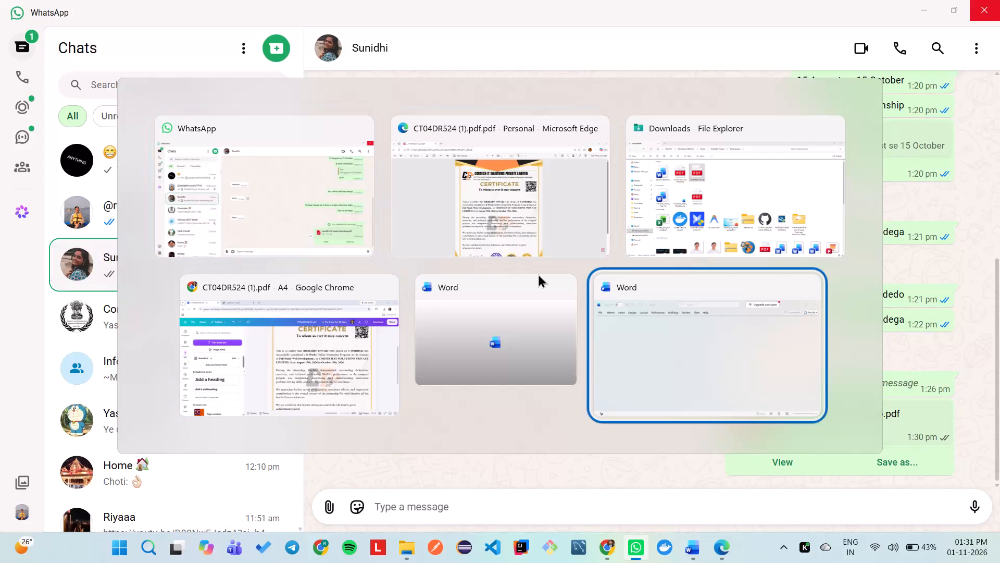
Switch to the Downloads folder in File Explorer and rename the newly exported certificate PDF as "rishabh intern".
{"action": "left_click", "coordinate": [335, 139]}
{"action": "right_click", "coordinate": [335, 139]}
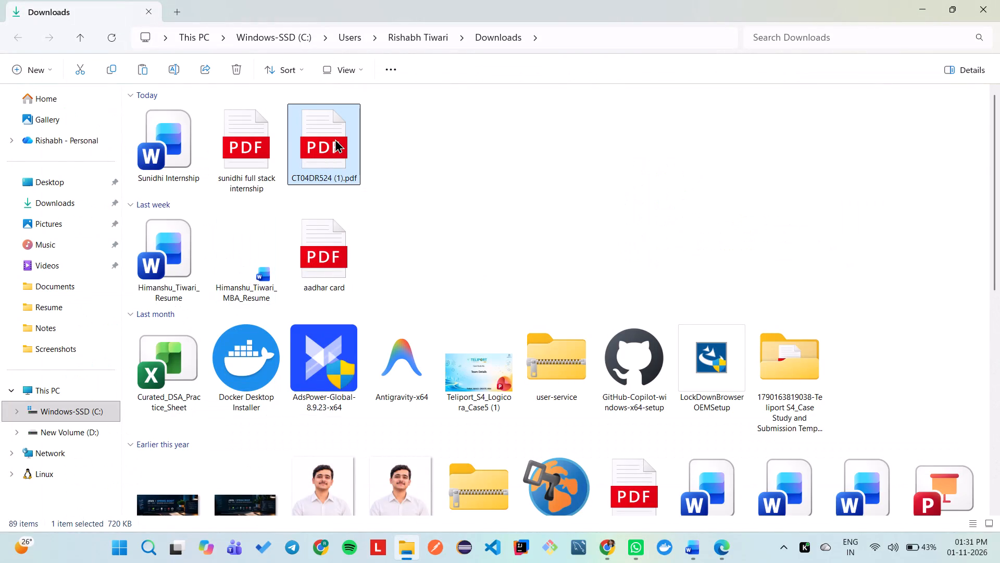
{"action": "left_click", "coordinate": [290, 137]}
{"action": "key", "text": "F2"}
{"action": "key", "text": "BackSpace"}
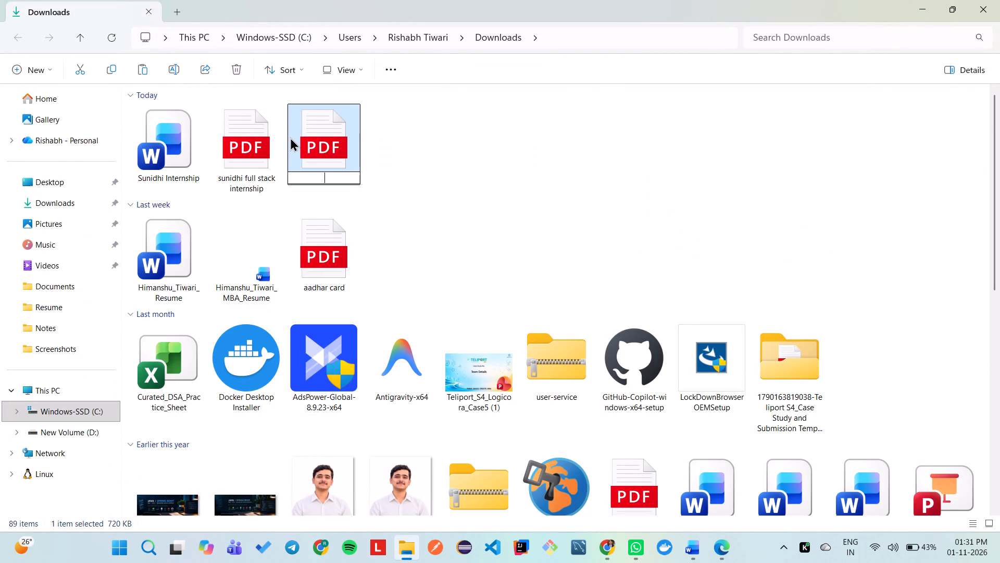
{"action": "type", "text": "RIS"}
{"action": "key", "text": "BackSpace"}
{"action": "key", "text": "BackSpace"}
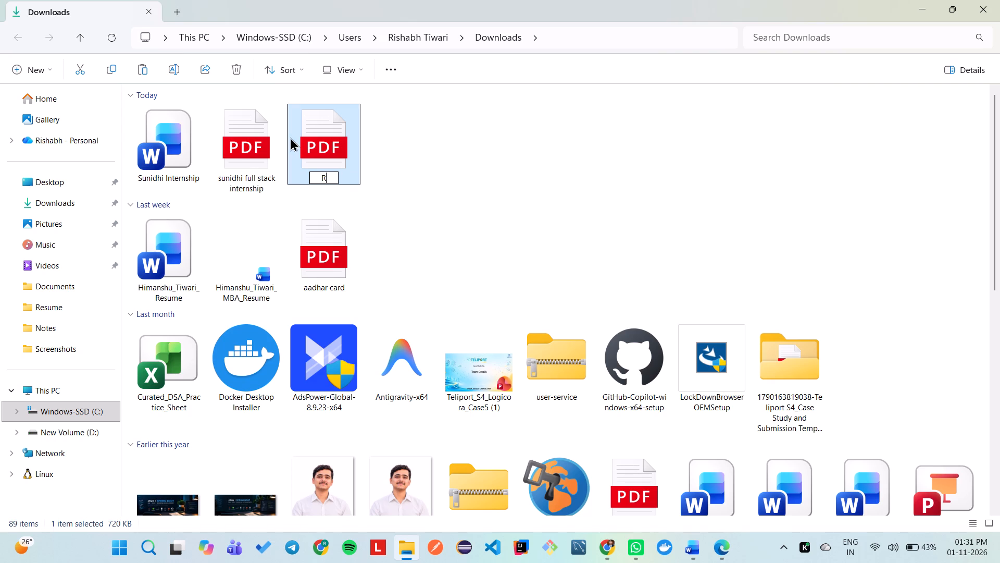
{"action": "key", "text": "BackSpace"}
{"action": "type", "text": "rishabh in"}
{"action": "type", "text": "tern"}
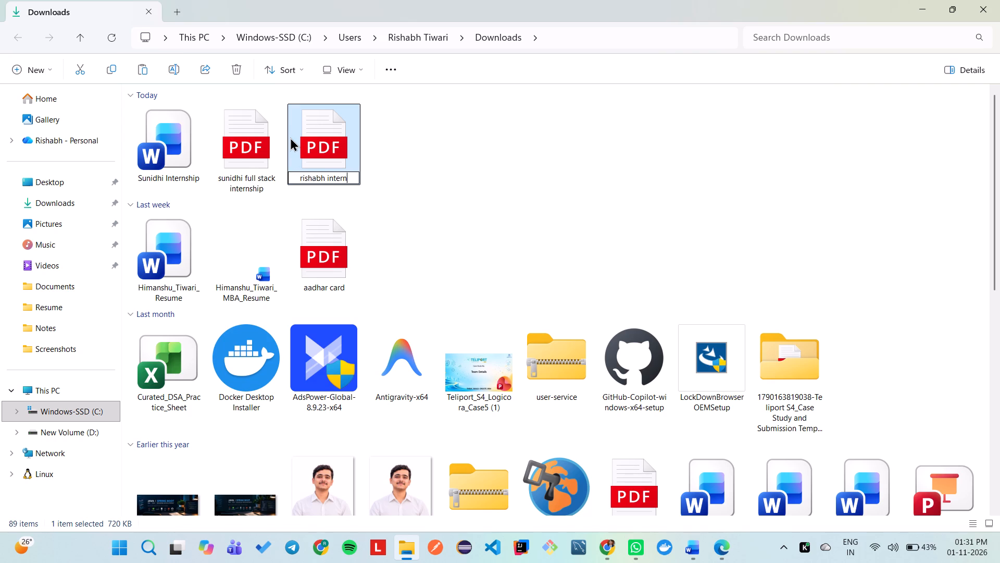
Finish renaming the newly exported certificate PDF in Downloads as "rishabh internship".
{"action": "type", "text": "ship"}
{"action": "key", "text": "Return"}
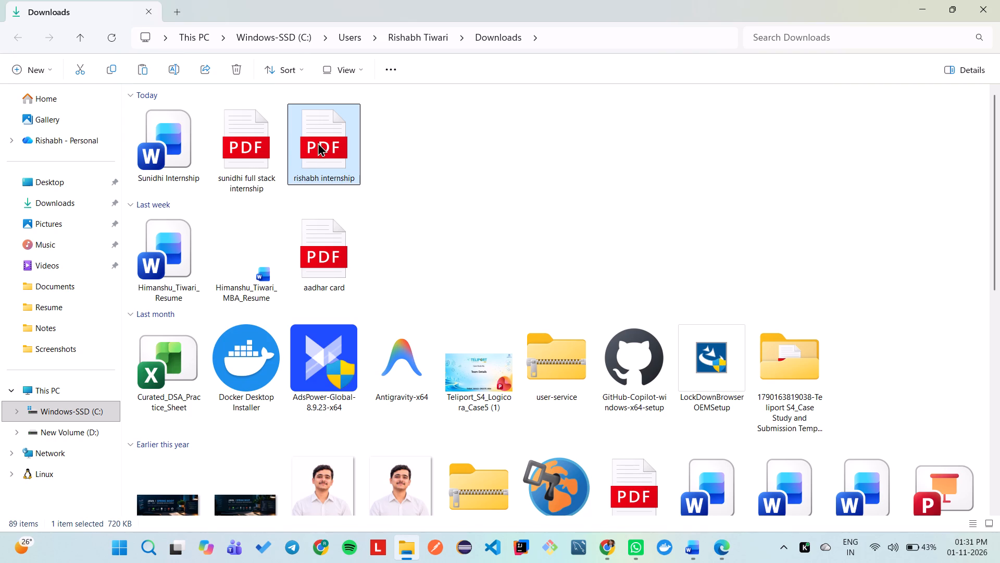
Copy the "rishabh internship" PDF from the Downloads folder.
{"action": "right_click", "coordinate": [316, 141]}
{"action": "left_click", "coordinate": [365, 162]}
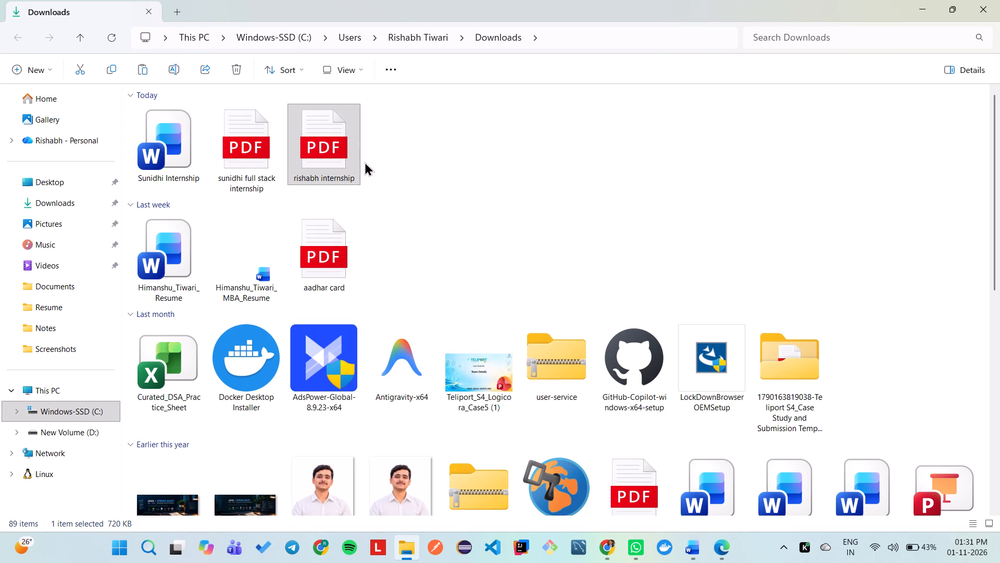